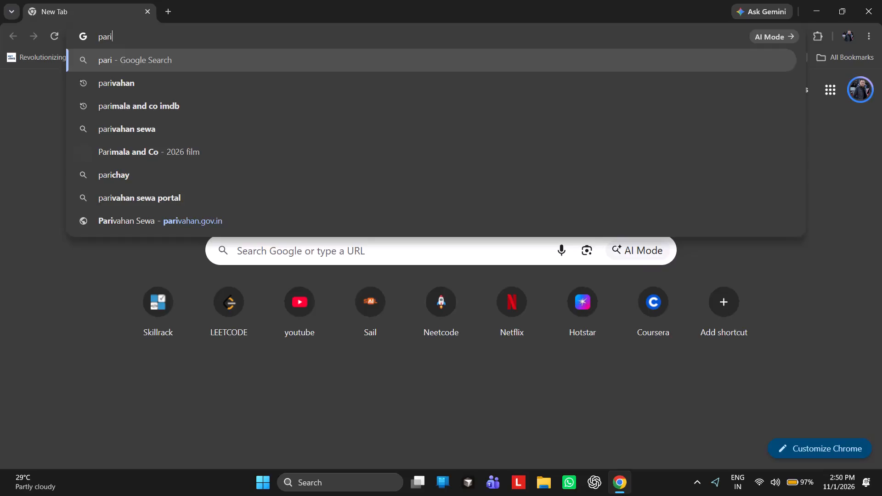
Open the Parivahan Sewa website at parivahan.gov.in and dismiss the mobile number update notice.
type("vaa")
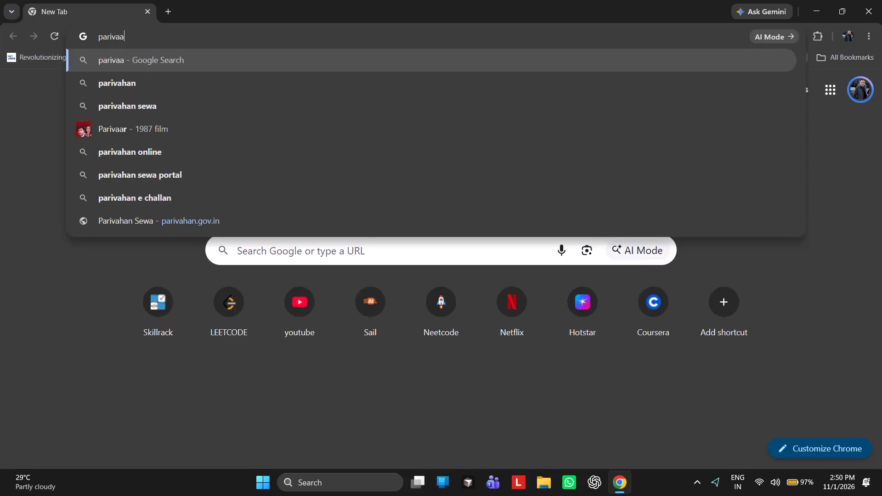
type("ha")
key("n")
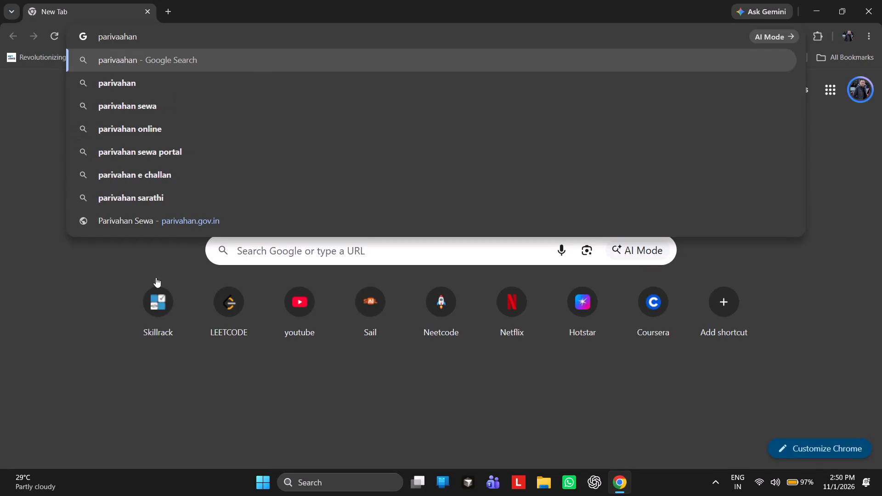
left_click(170, 227)
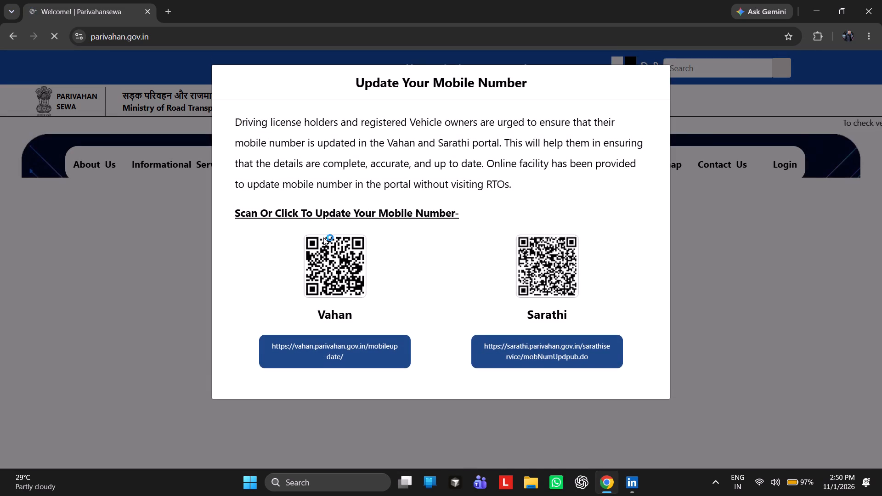
left_click(704, 271)
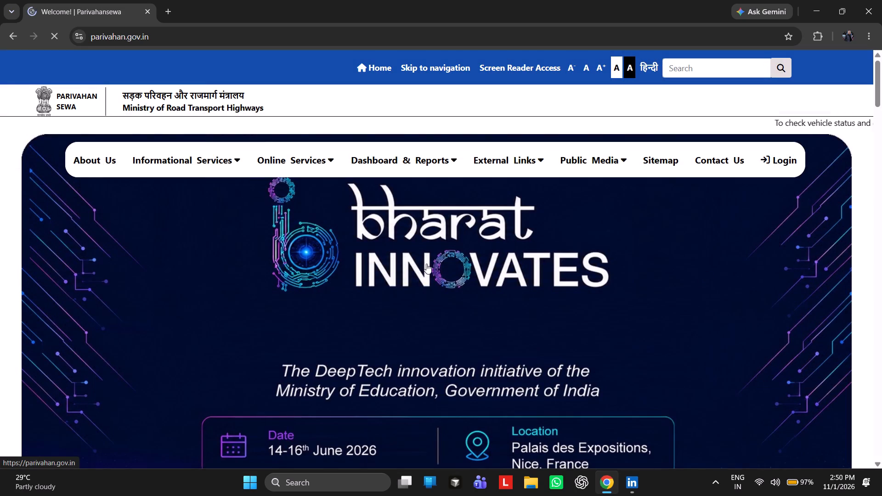
Look through the driving licence and vehicle related service sections on the Parivahan Sewa home page.
scroll(426, 264, "down", 8)
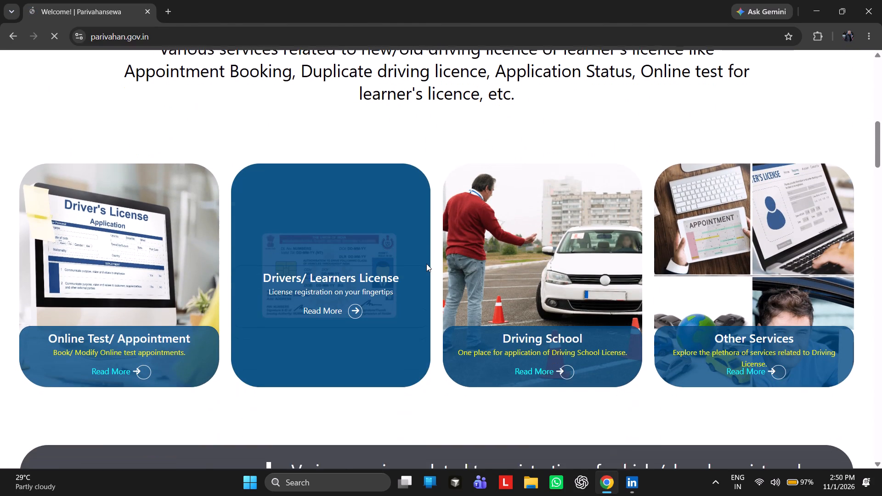
scroll(426, 264, "down", 3)
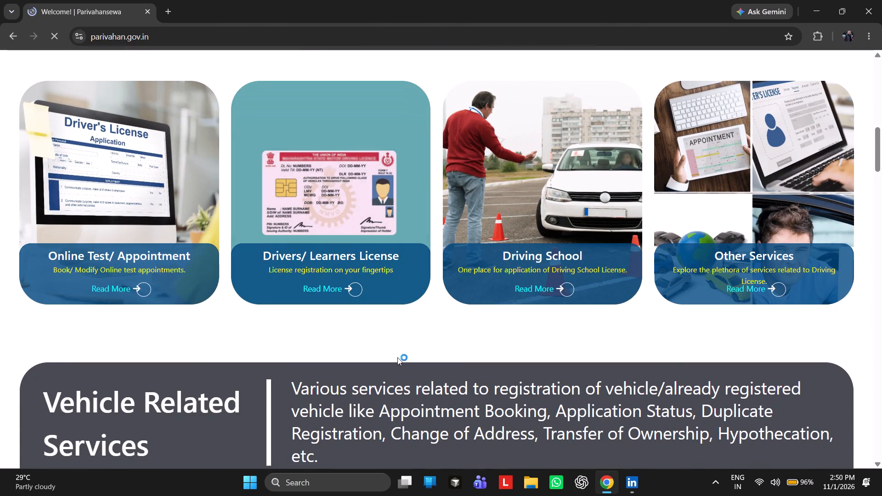
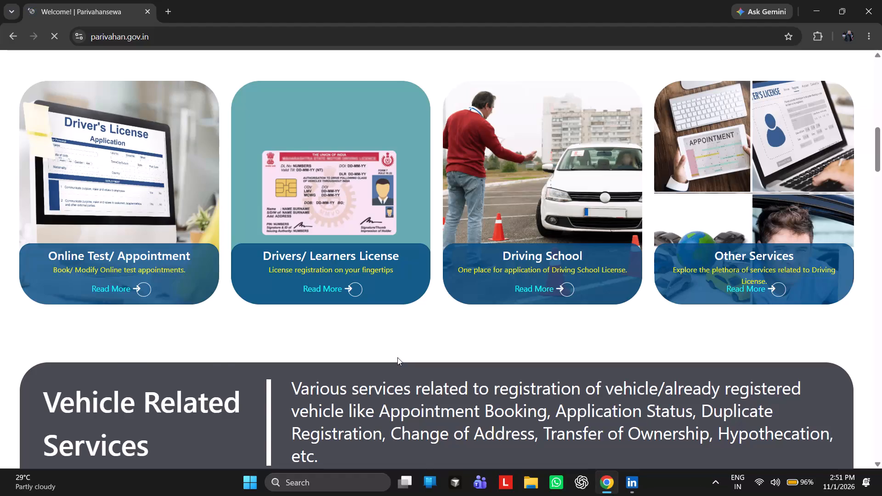
Open the Other Services page from the Vehicle Related Services section of the home page.
scroll(397, 357, "down", 8)
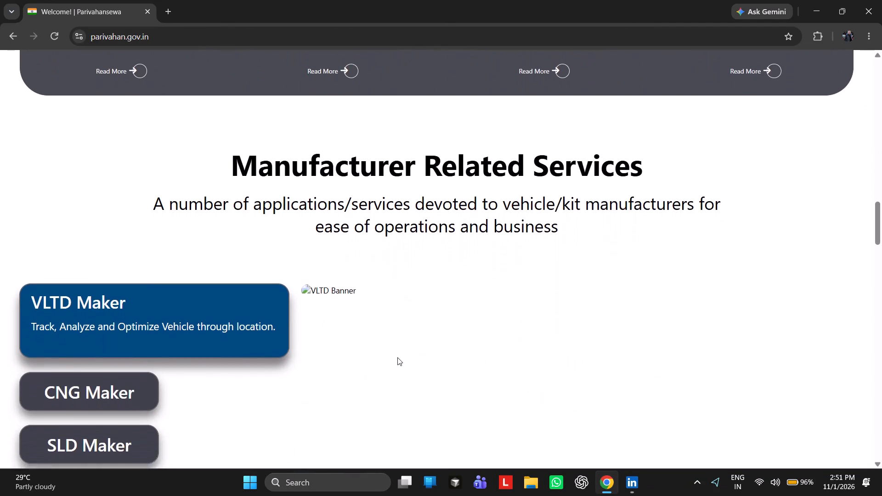
scroll(397, 357, "up", 4)
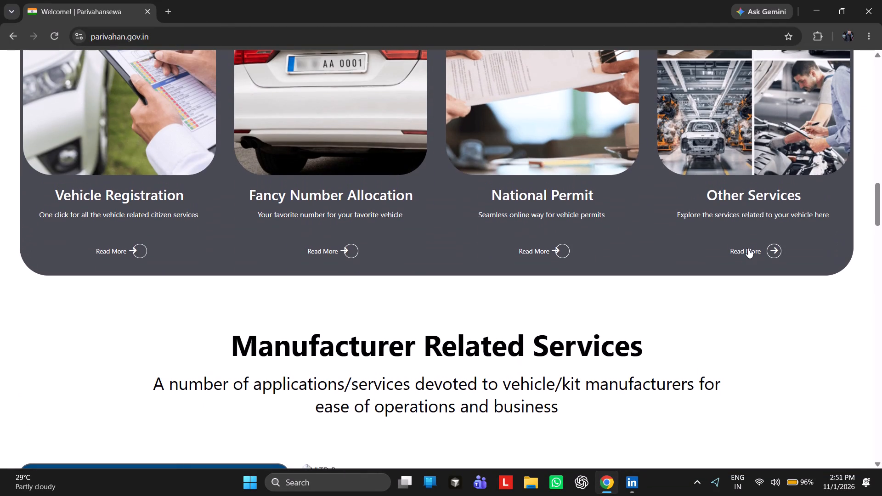
left_click(750, 253)
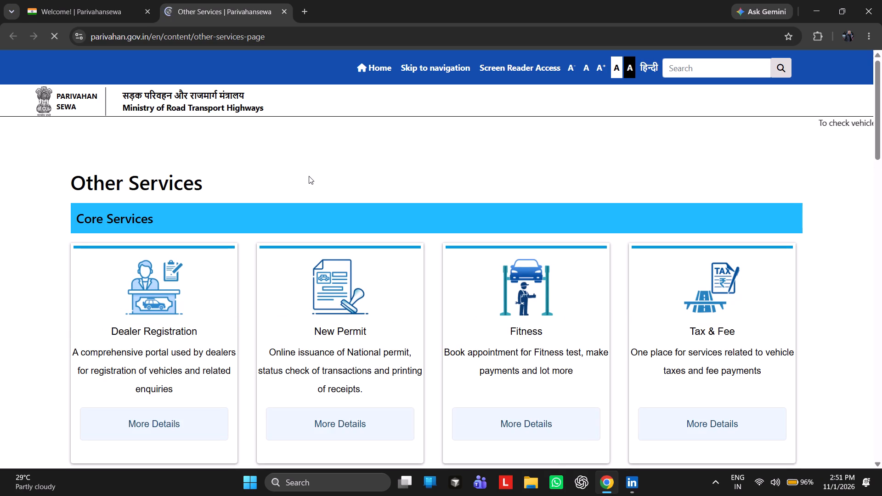
Open the Tax & Fee service under Core Services and choose Tamil Nadu as the state.
scroll(515, 251, "down", 1)
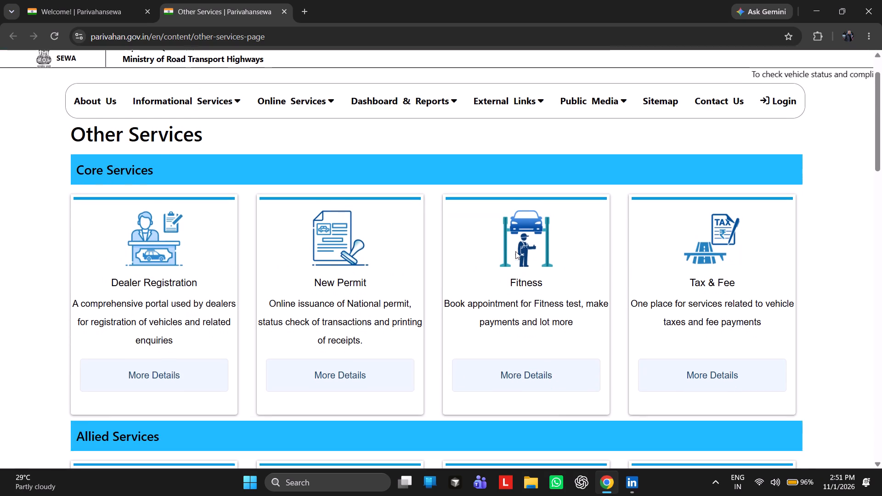
left_click(728, 355)
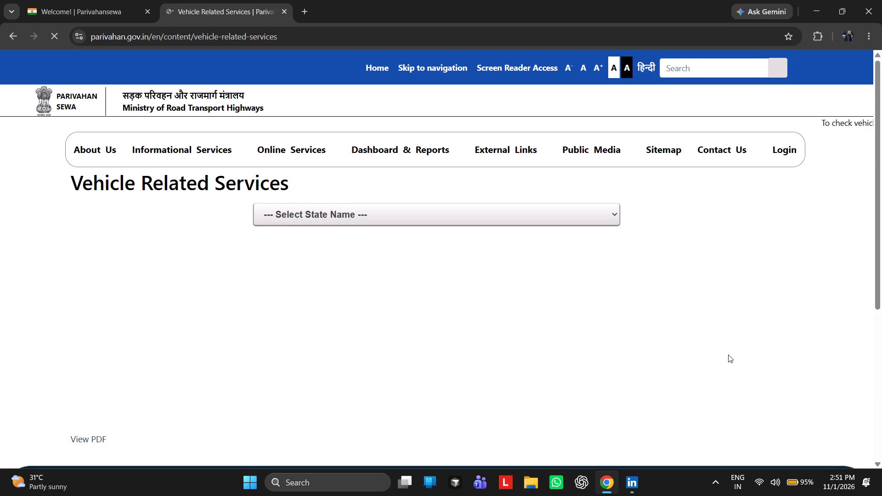
left_click(586, 217)
key("t")
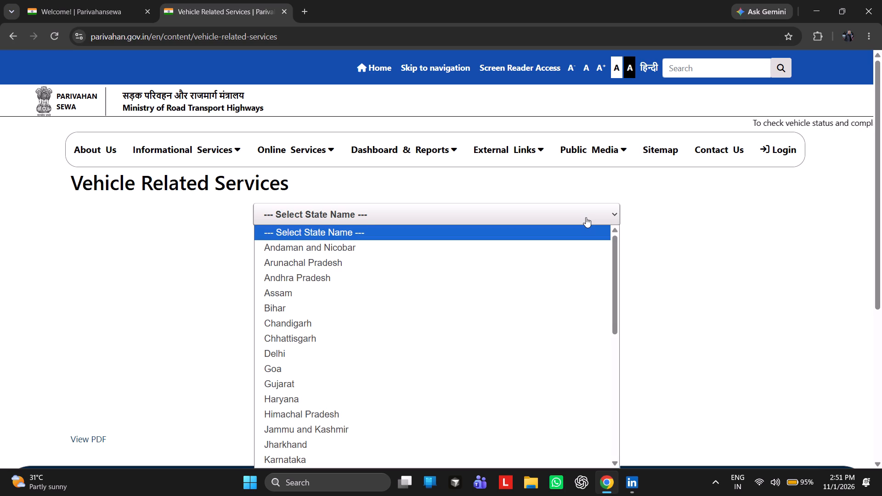
key("Return")
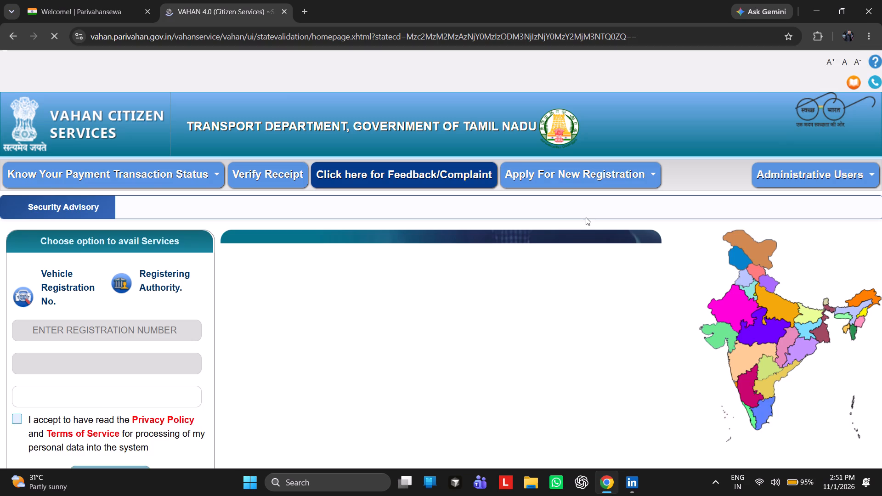
Dismiss the Update Your Mobile Number notice on the Tamil Nadu Vahan Citizen Services page.
scroll(586, 217, "down", 1)
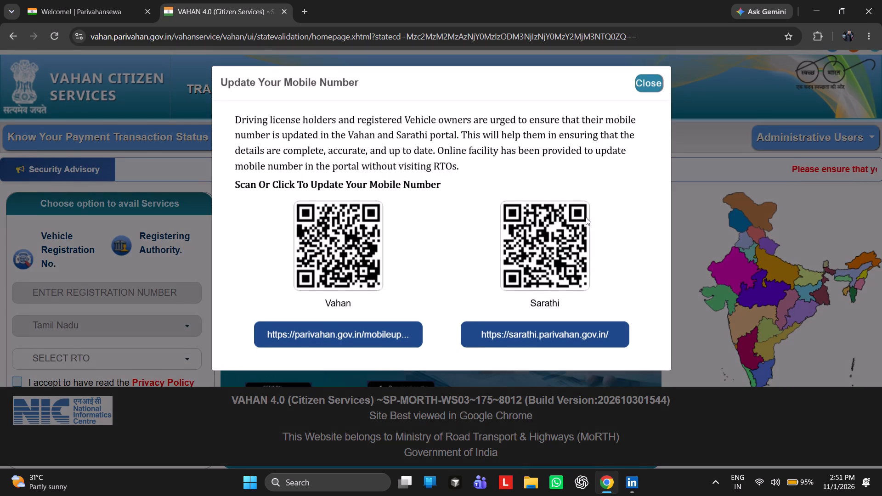
scroll(586, 217, "down", 1)
left_click(652, 79)
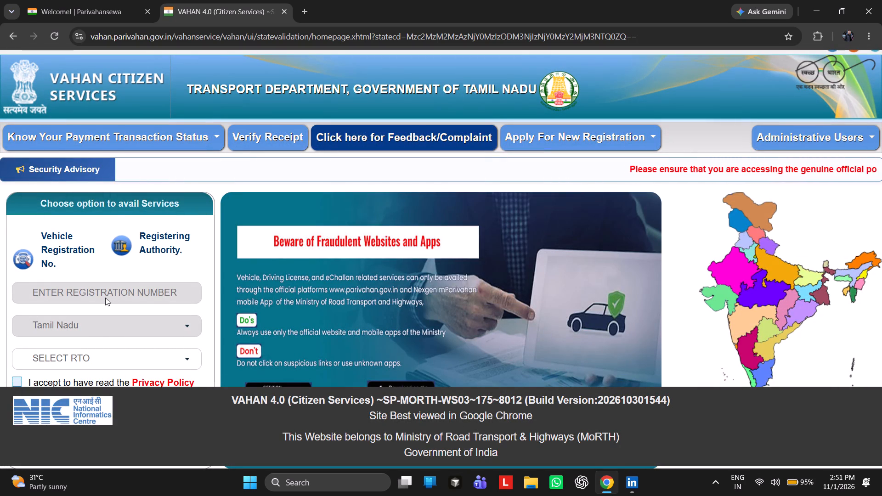
Try the registration number field and reduce the page zoom to 75% so the whole service options form fits.
left_click(105, 298)
left_click(105, 294)
scroll(105, 294, "down", 1)
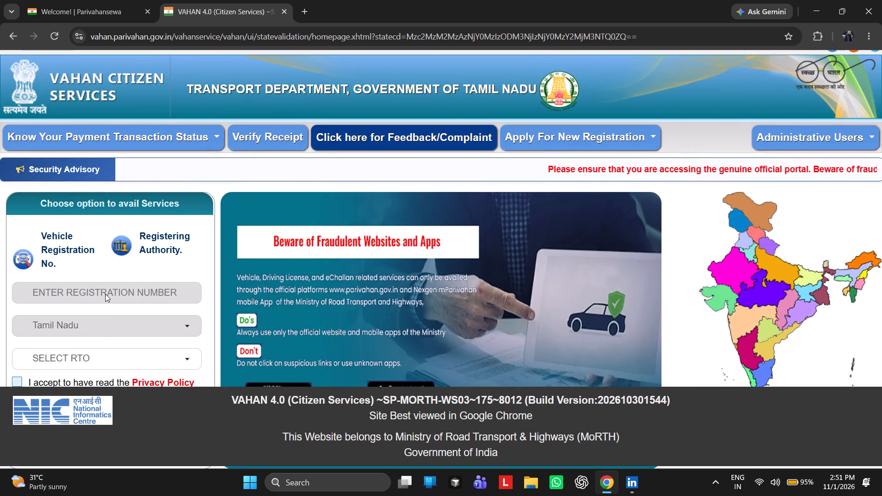
scroll(211, 338, "down", 3)
scroll(211, 338, "right", 1)
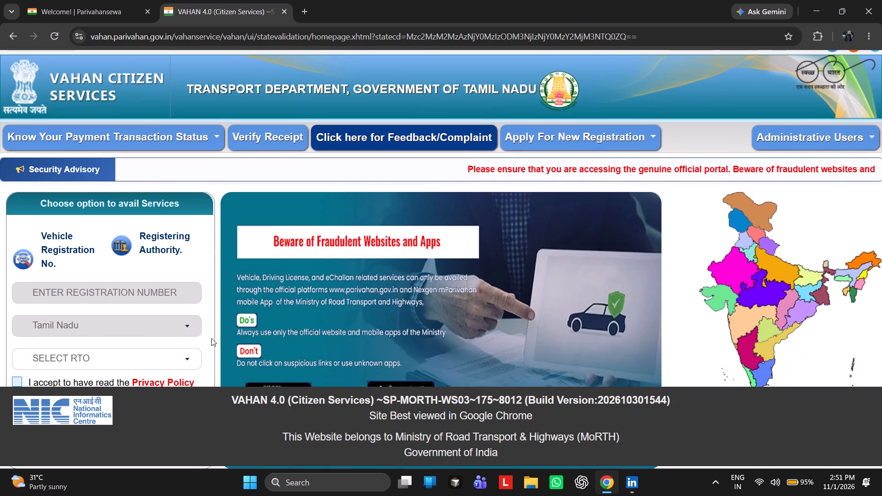
key("ctrl+minus")
key("ctrl+minus")
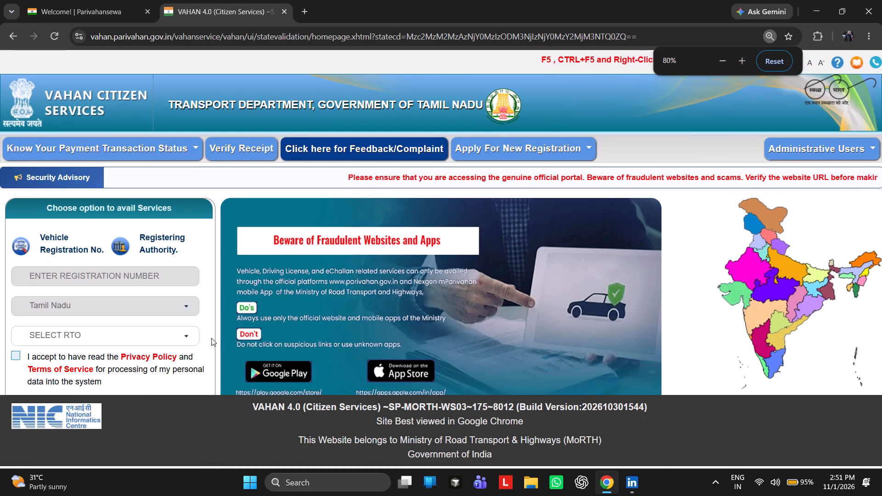
key("ctrl+minus")
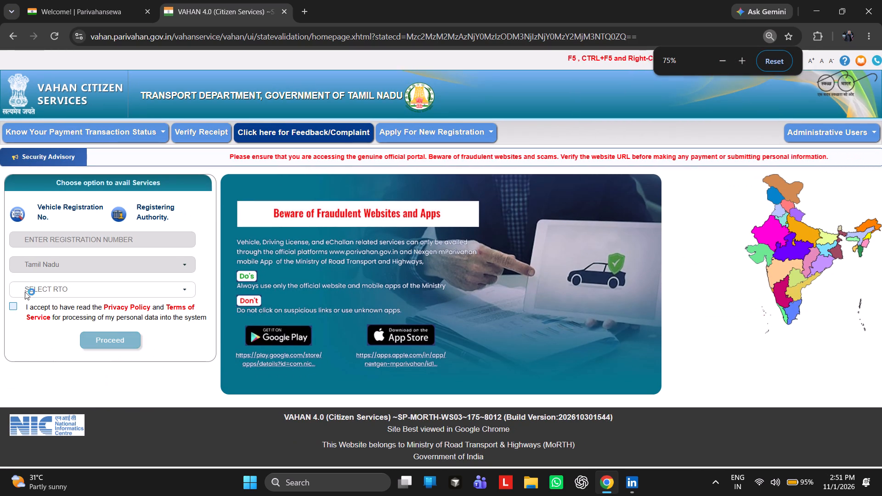
Search the RTO list for "tiruva" and select TIRUVALLUR RTO (TN20) as the registering authority.
left_click(47, 290)
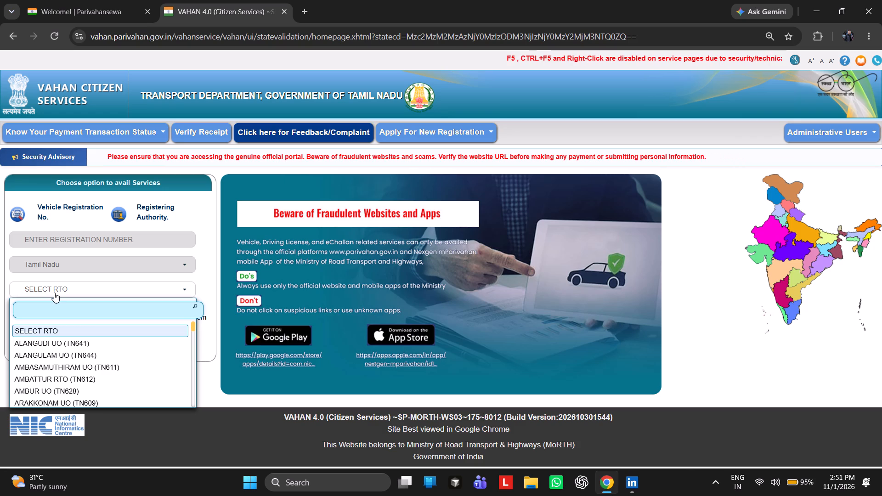
type("thiru")
type("va")
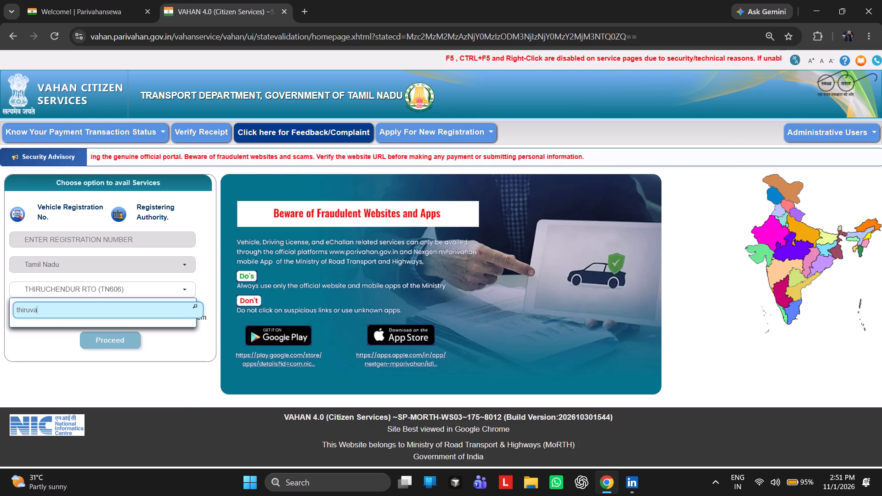
key("BackSpace")
key("BackSpace")
key("BackSpace")
key("BackSpace")
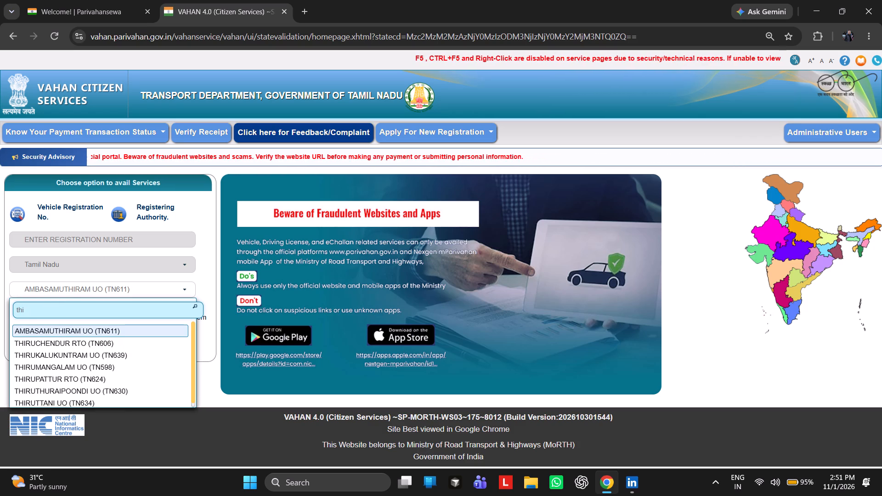
key("BackSpace")
key("BackSpace")
type("iru")
type("va")
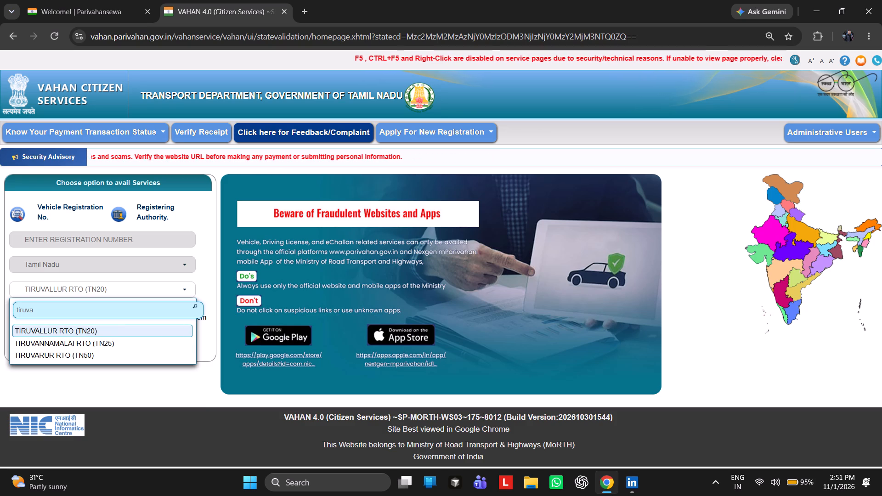
left_click(39, 332)
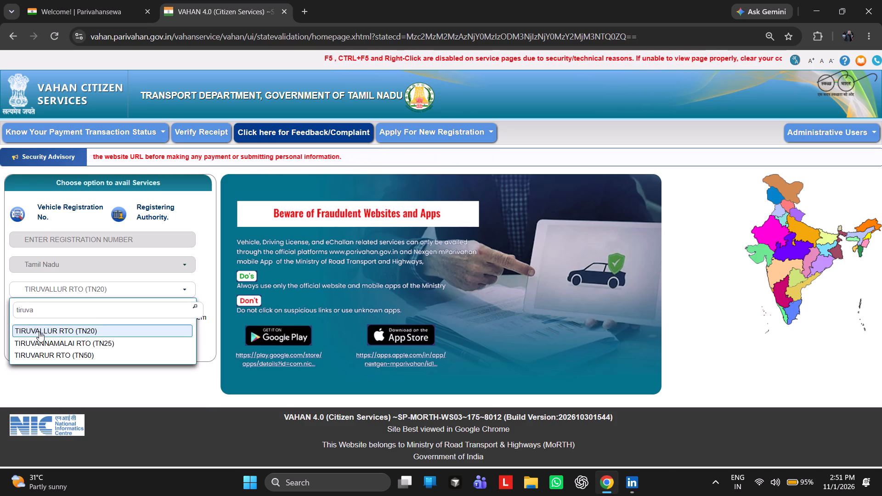
Accept the Privacy Policy and Terms of Service and proceed with the selected RTO.
left_click(14, 308)
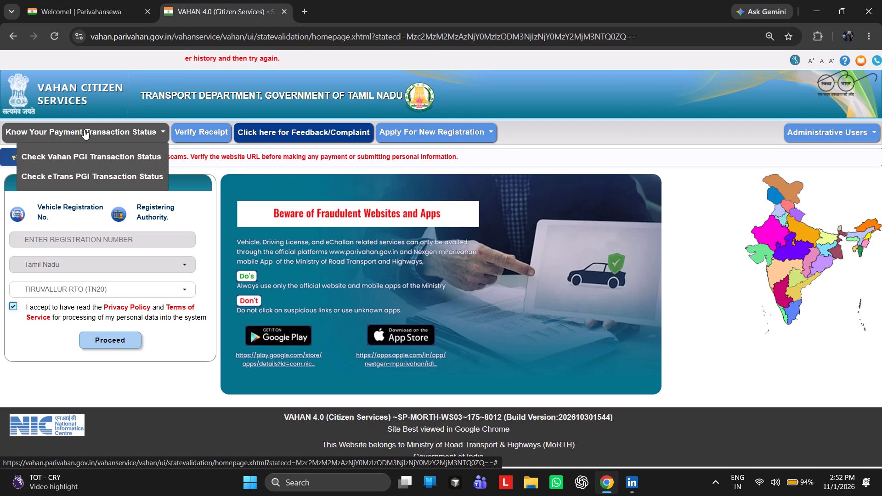
left_click(103, 338)
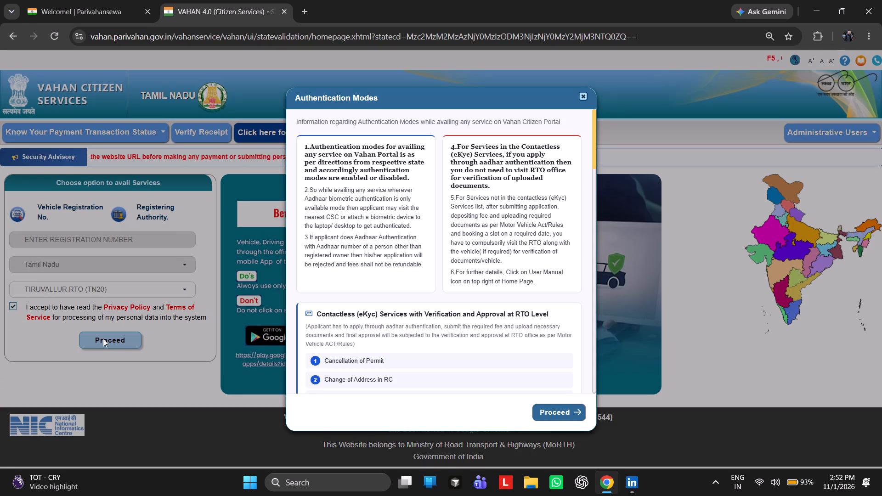
Look through the Authentication Modes information and its lists of contactless services.
scroll(427, 302, "down", 5)
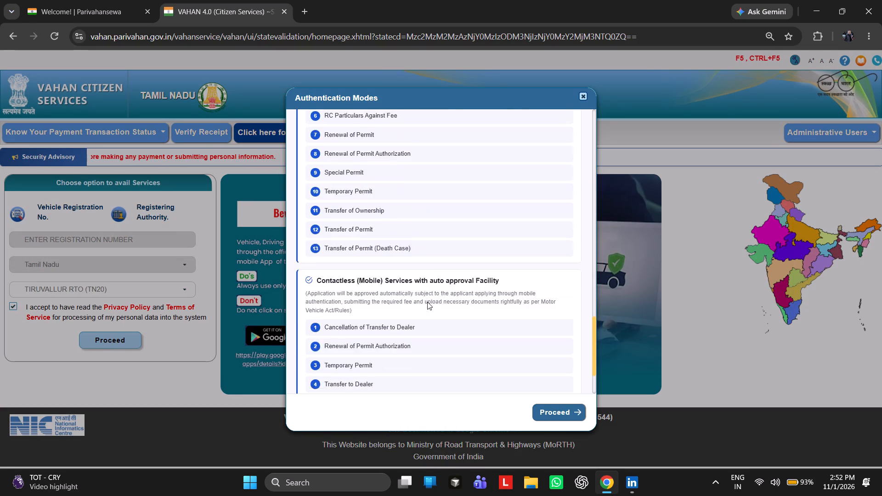
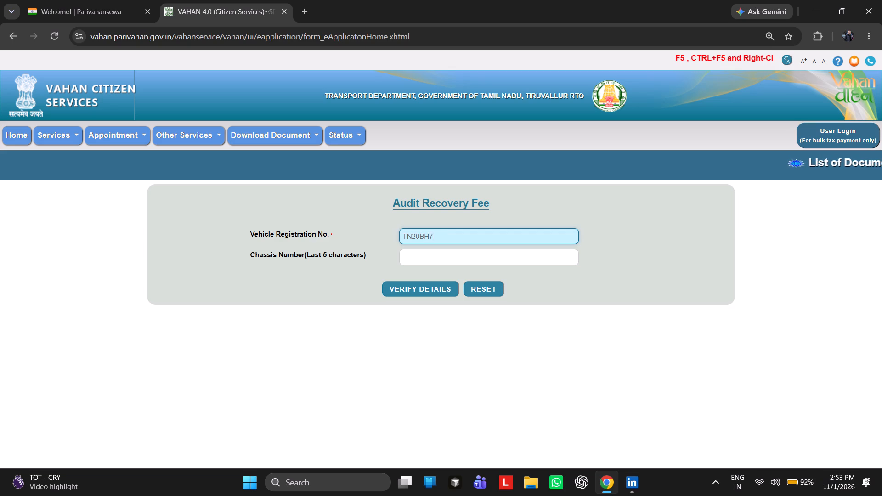
Complete the registration number and chassis digits on the Audit Recovery Fee form, verify and submit them, and decline saving the vehicle.
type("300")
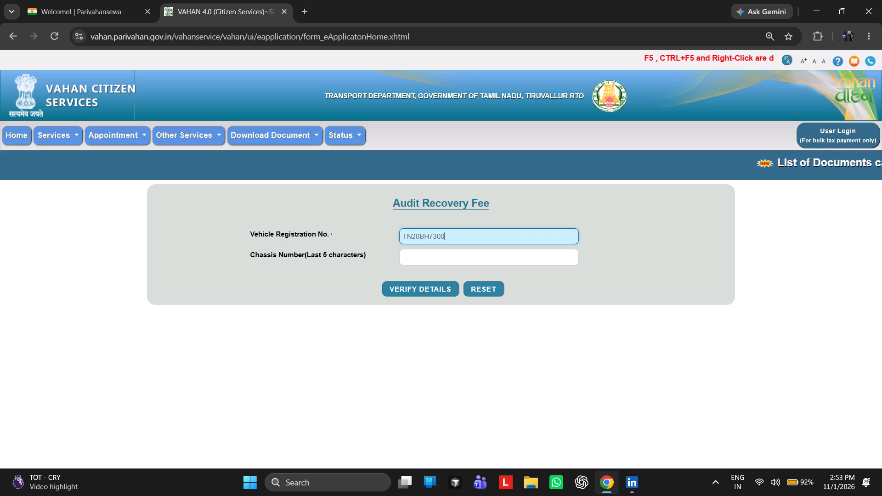
left_click(484, 256)
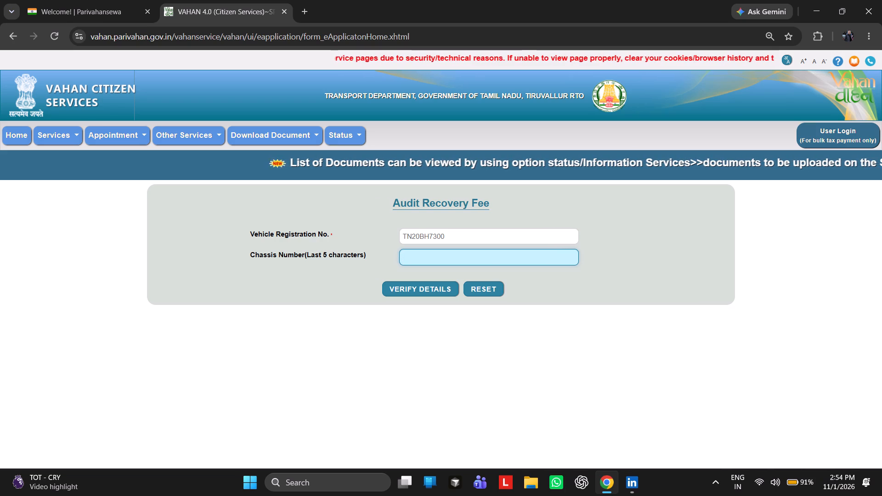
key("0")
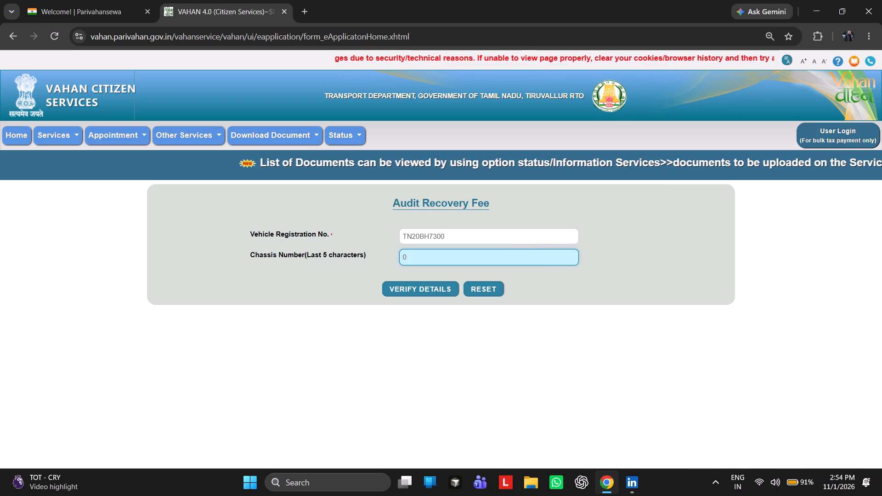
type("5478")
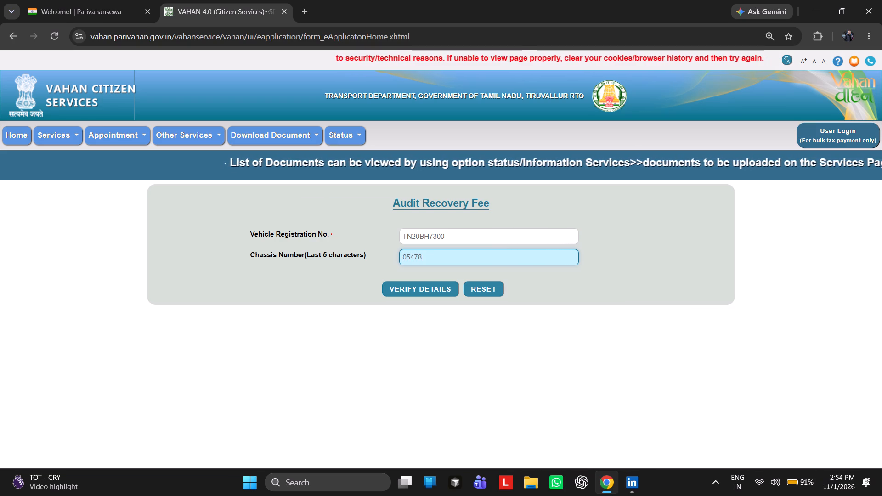
left_click(411, 292)
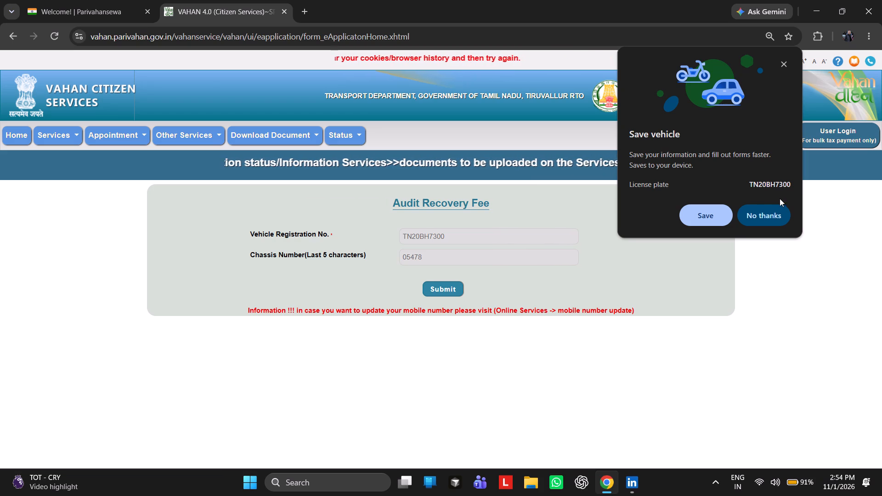
left_click(761, 219)
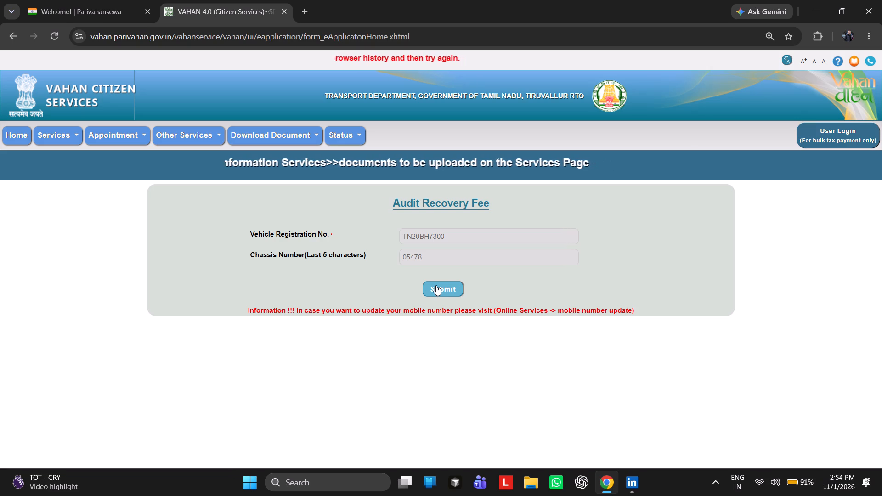
left_click(436, 285)
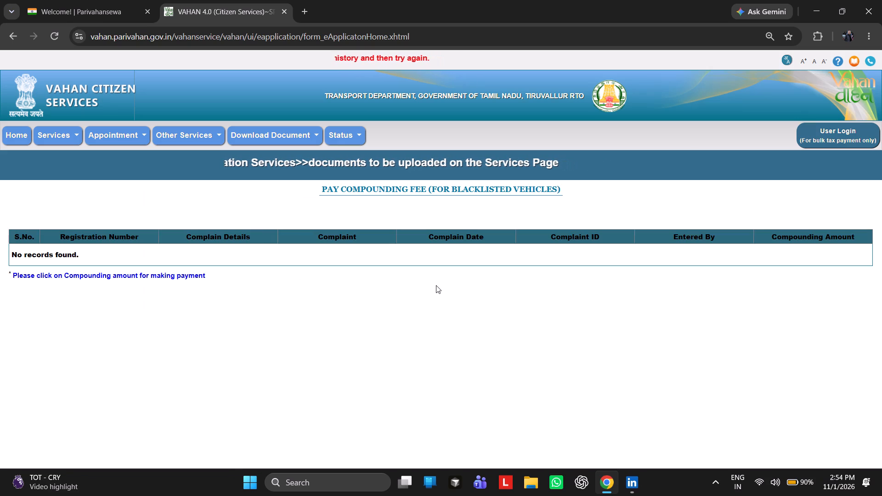
scroll(287, 296, "down", 1)
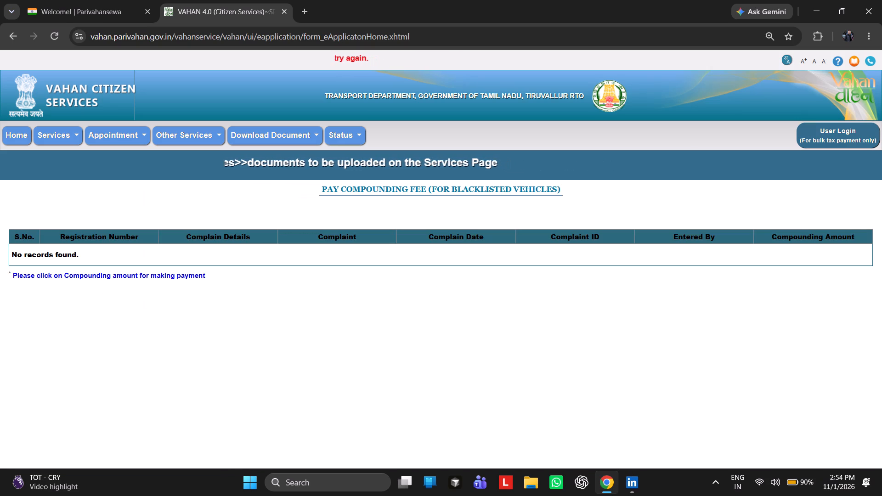
left_click(68, 276)
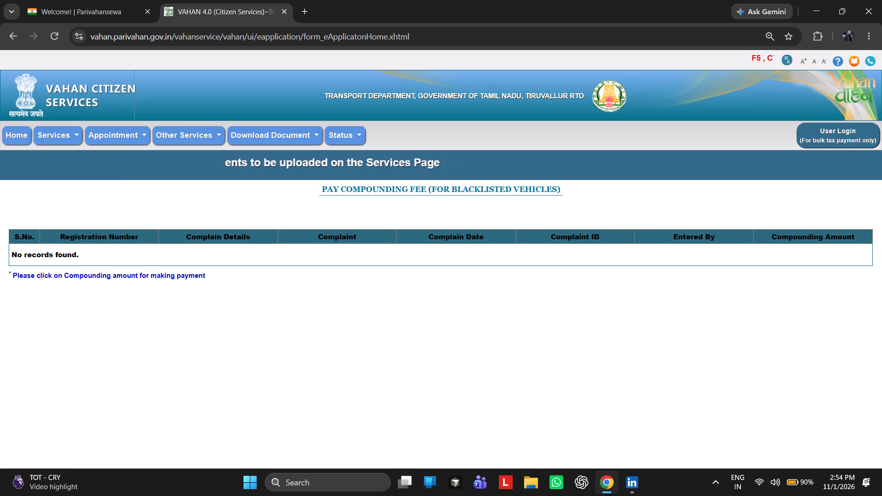
Submit the vehicle's verified registration and chassis details for Environment Tax/Green Tax/Passenger Tax/Goods Tax, declining to save the vehicle.
left_click(7, 34)
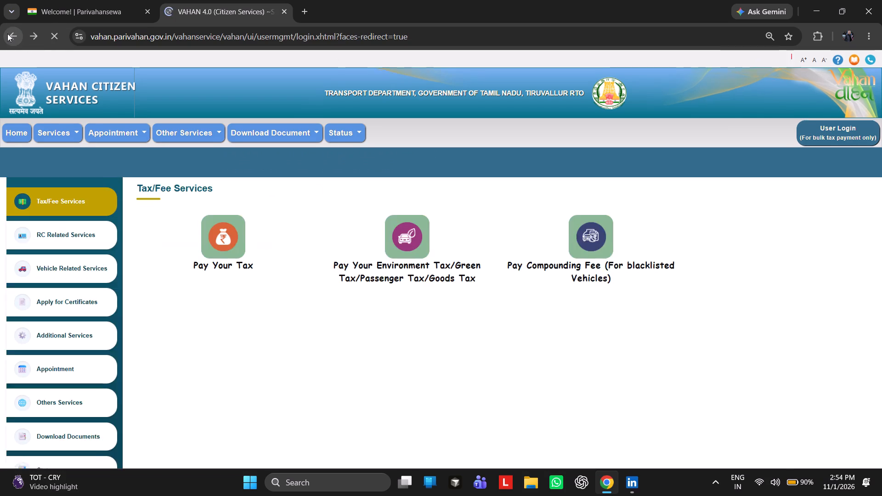
left_click(367, 350)
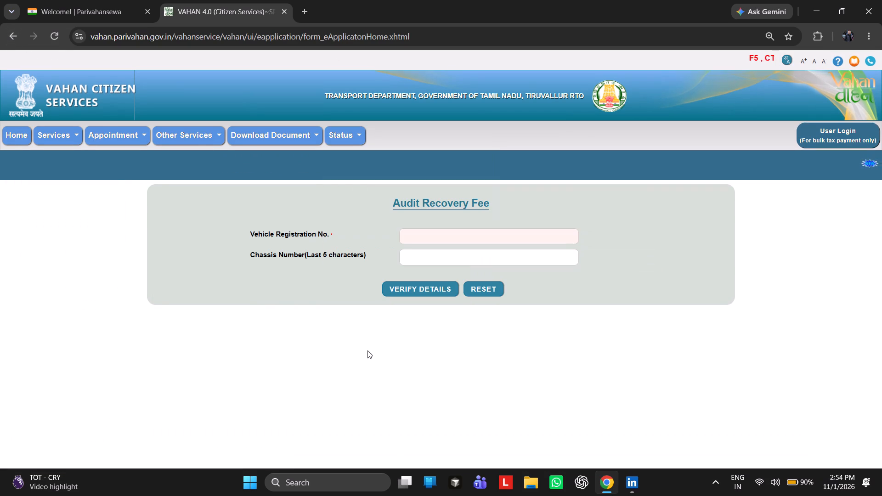
left_click(2, 37)
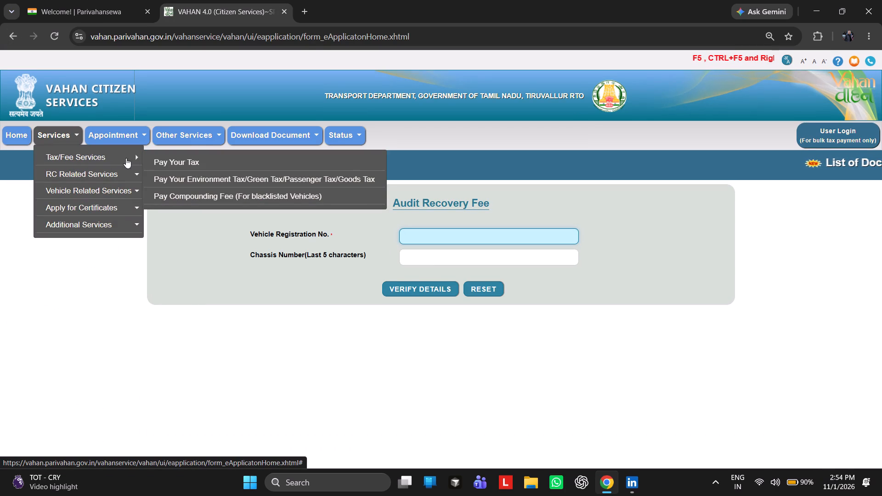
left_click(188, 178)
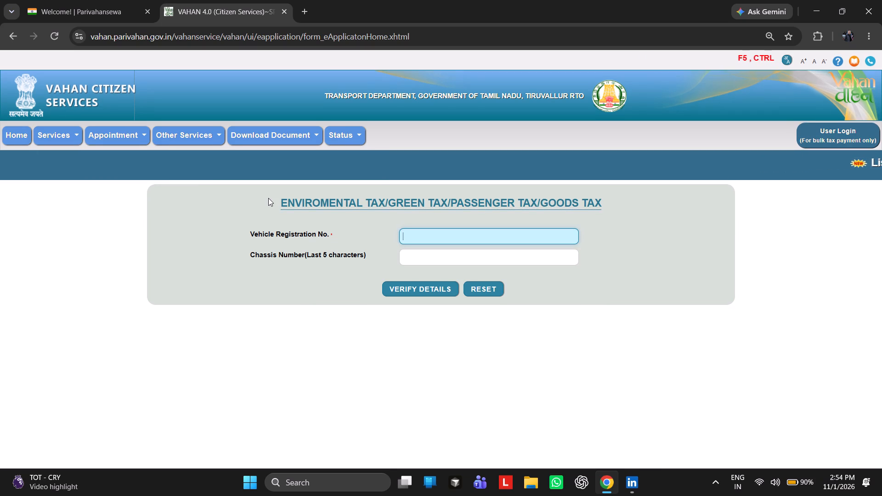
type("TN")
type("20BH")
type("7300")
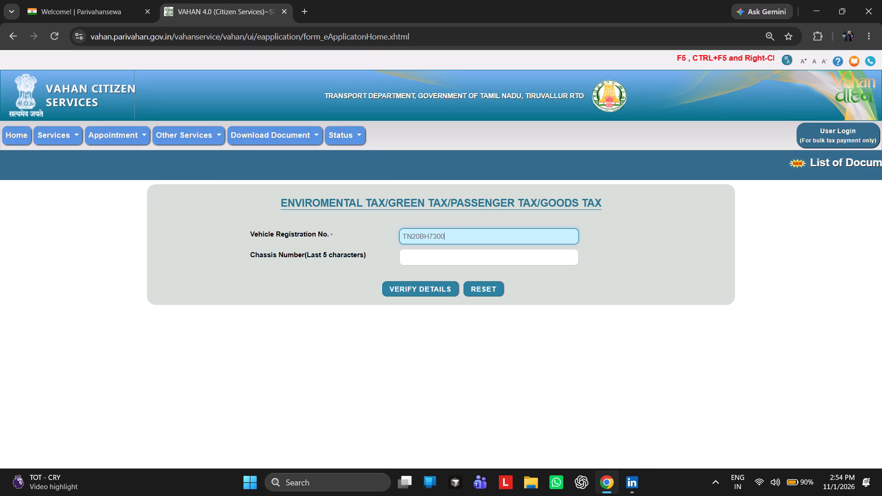
left_click(445, 259)
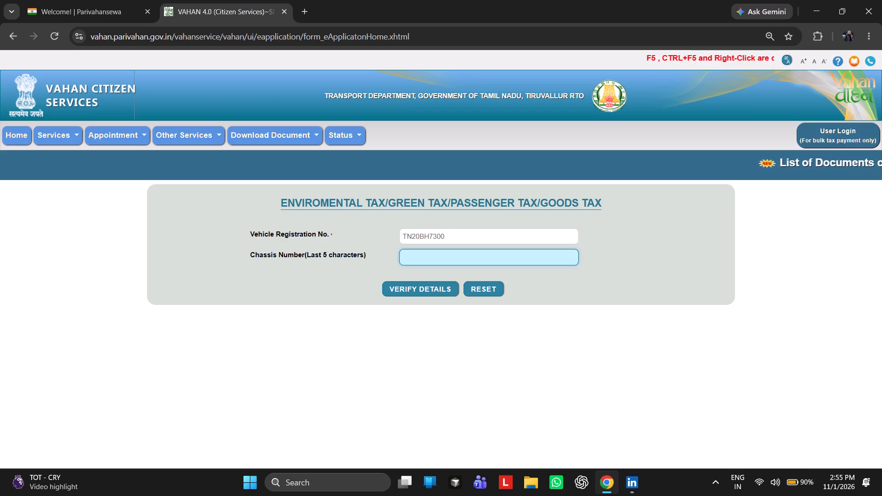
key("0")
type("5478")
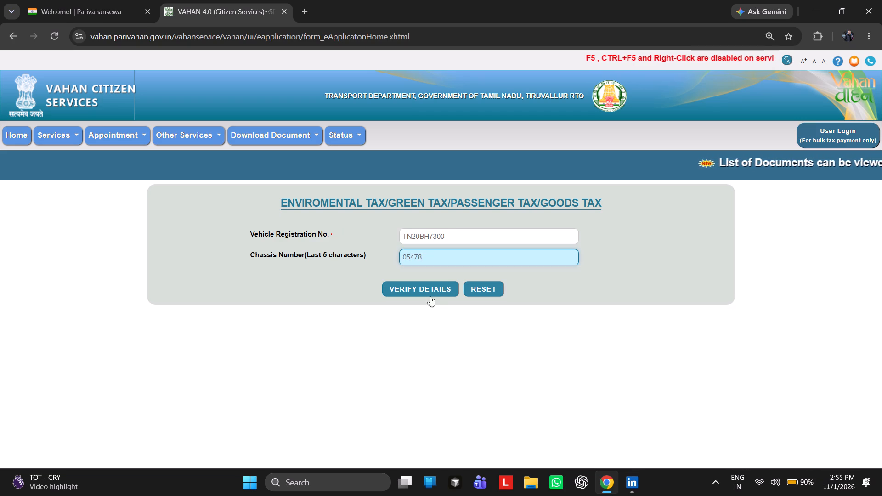
left_click(430, 287)
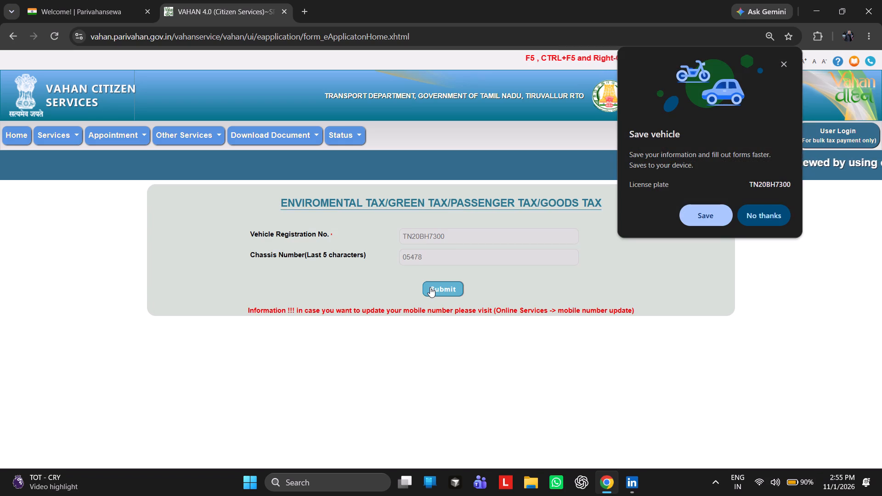
left_click(764, 222)
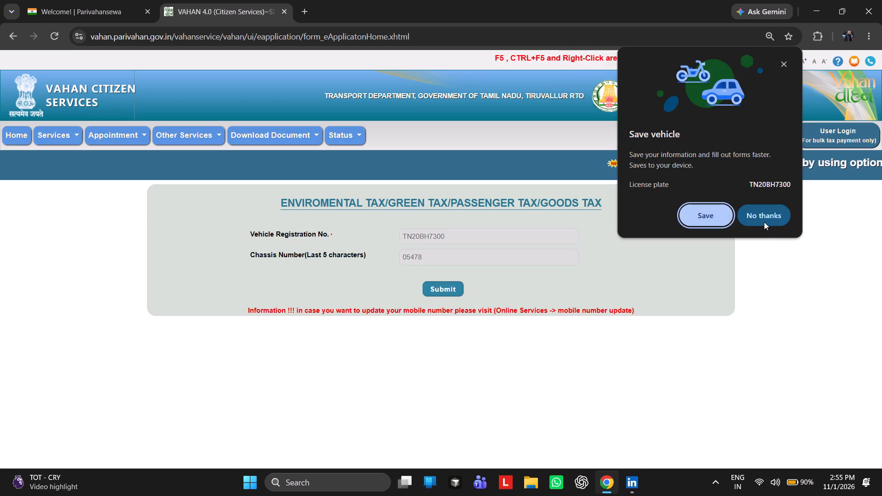
left_click(445, 284)
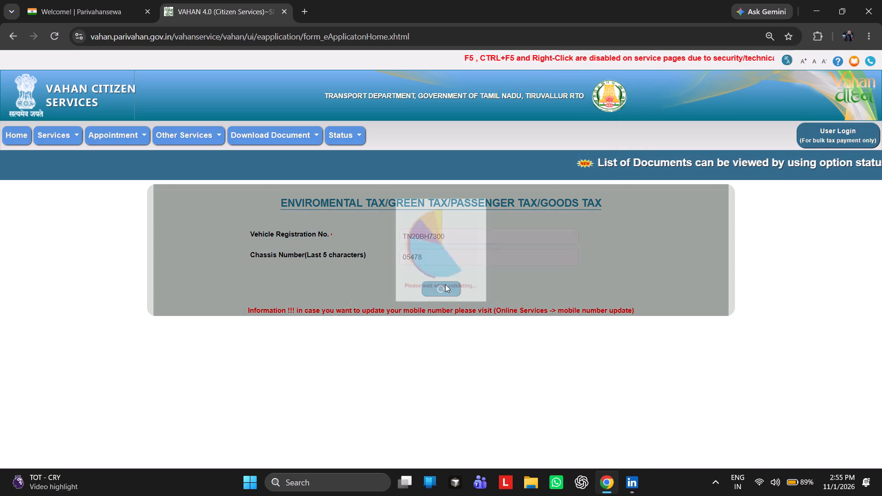
Examine the owner information, permit details and tax details on the Collection of Road Tax page.
scroll(445, 284, "down", 2)
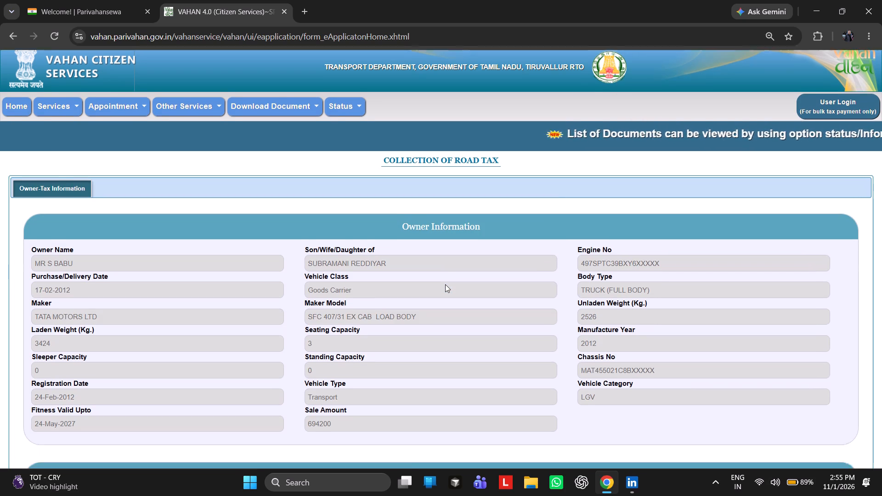
scroll(445, 284, "down", 4)
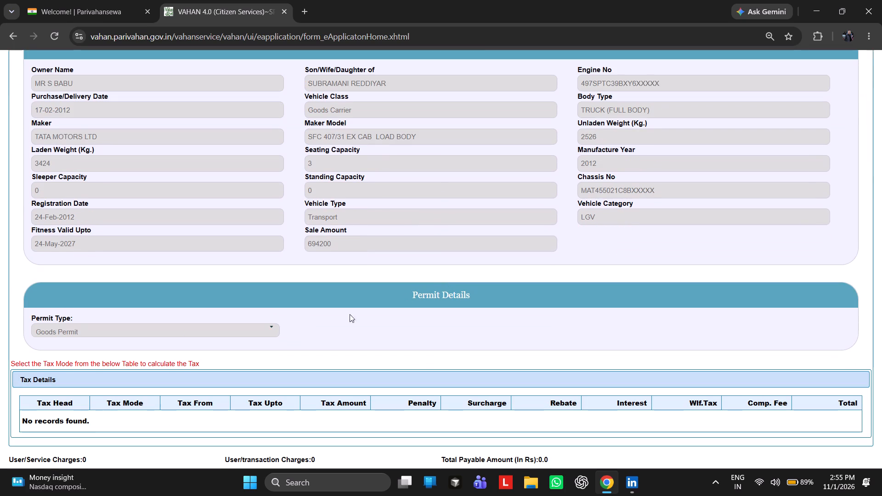
left_click(245, 330)
scroll(245, 330, "down", 2)
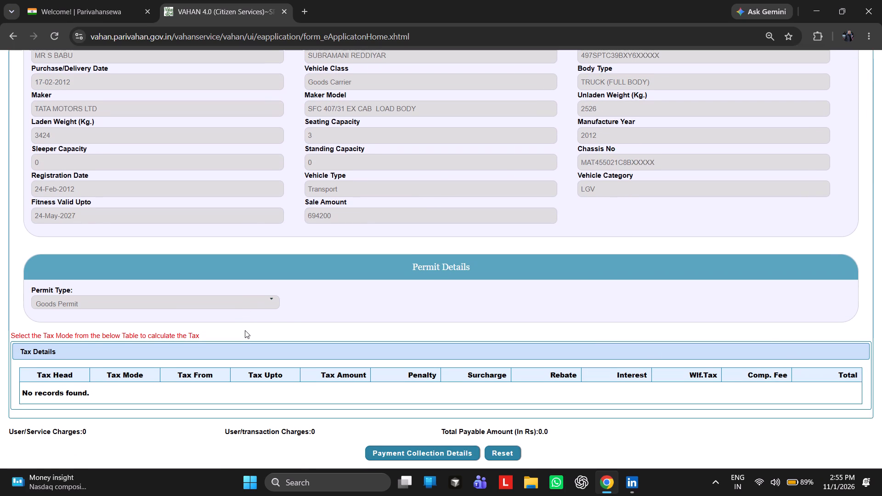
scroll(174, 303, "up", 2)
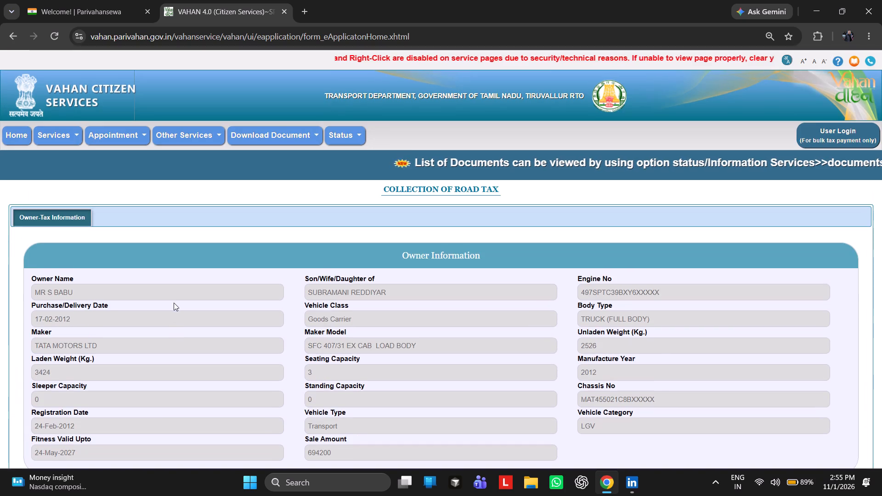
scroll(174, 303, "down", 2)
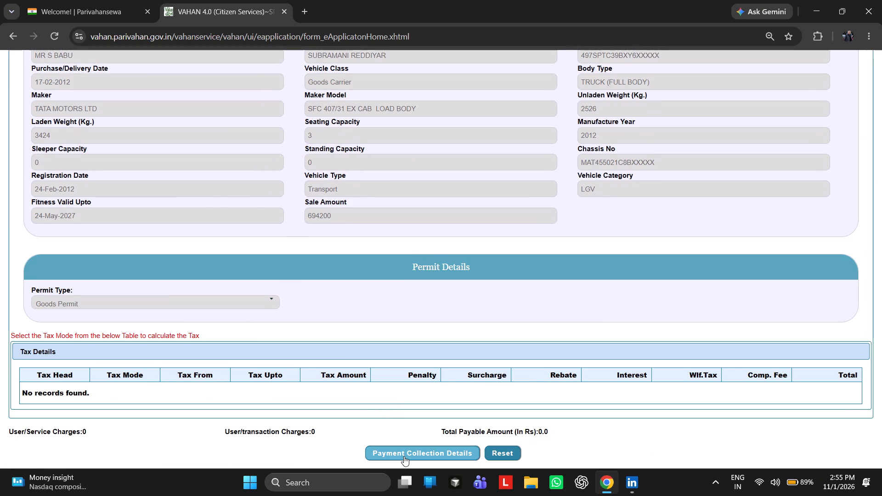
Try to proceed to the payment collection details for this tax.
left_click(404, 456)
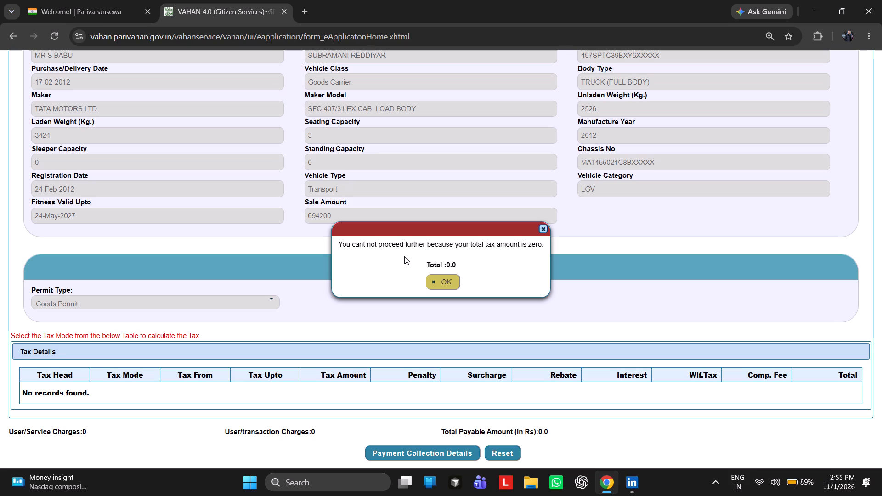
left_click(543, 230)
Start the Pay Your Tax service, verify the registration number and last five chassis characters, save the vehicle and submit the road tax application.
scroll(415, 187, "up", 4)
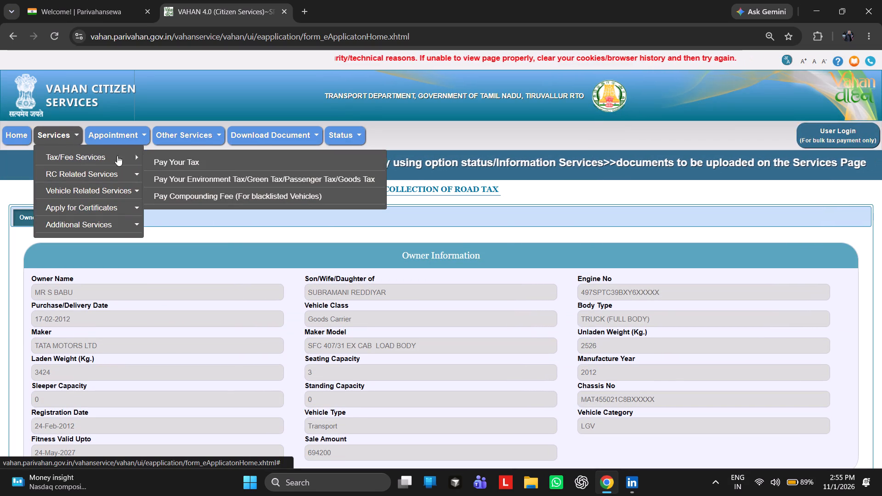
left_click(175, 161)
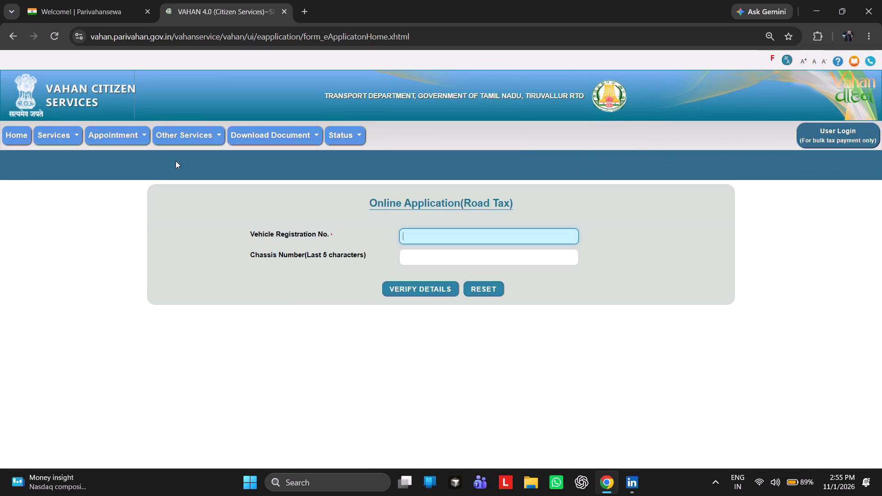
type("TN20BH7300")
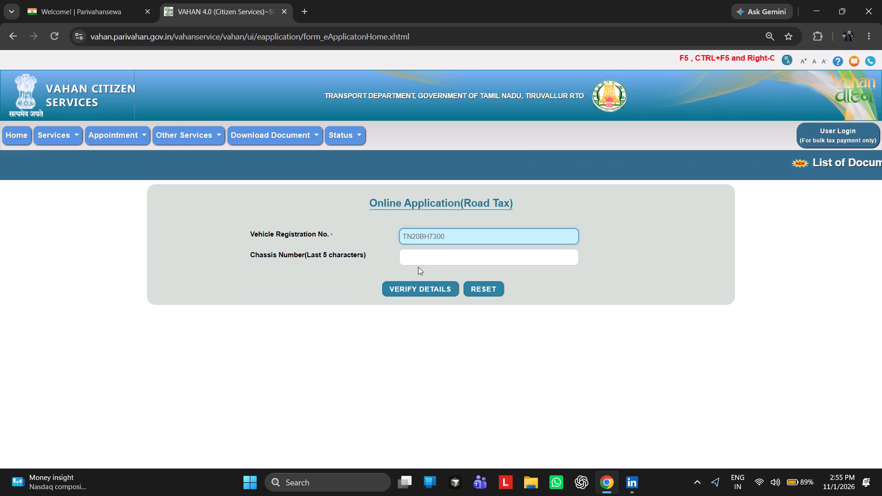
left_click(421, 259)
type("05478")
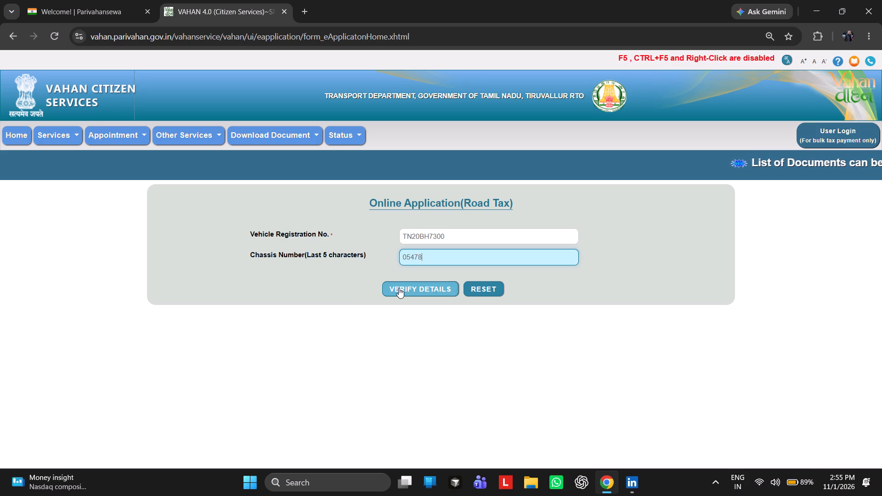
left_click(399, 288)
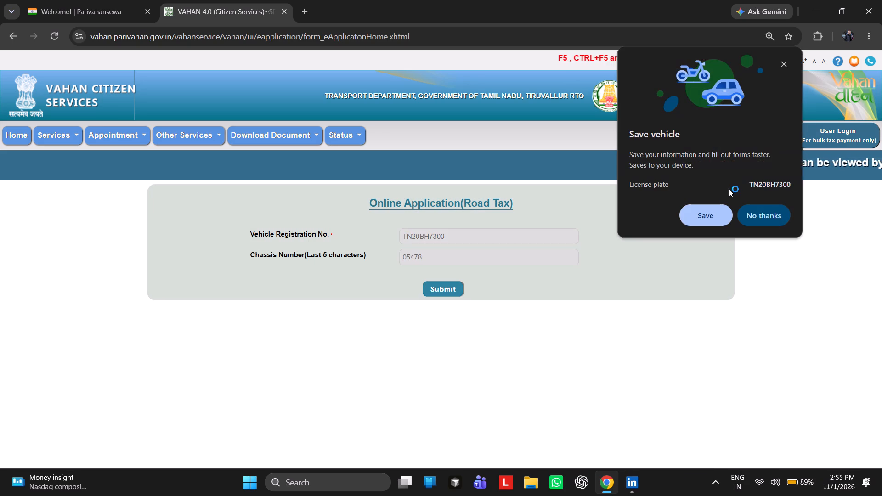
left_click(710, 221)
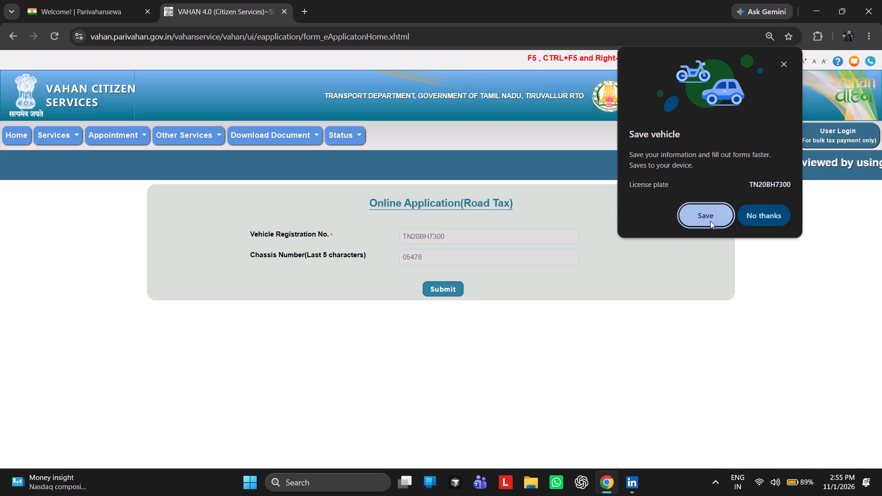
left_click(446, 288)
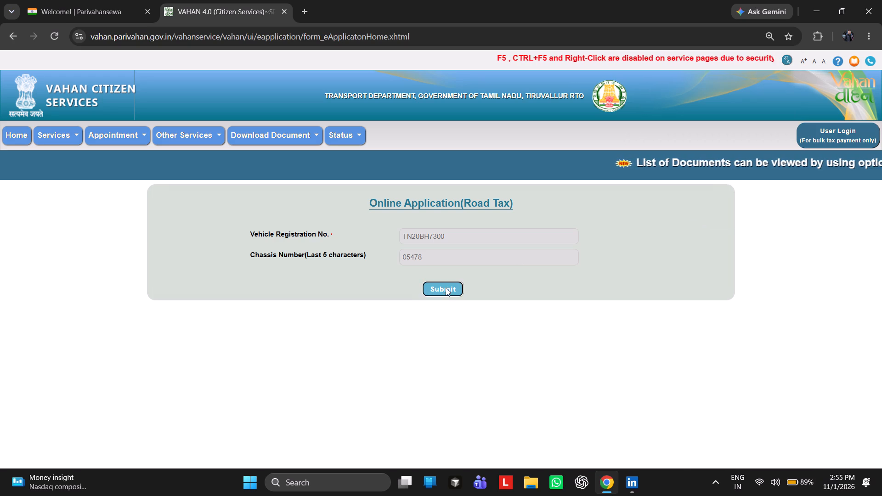
Calculate the MV Tax in the Tax Details table using the QUARTERLY tax mode.
scroll(446, 288, "down", 1)
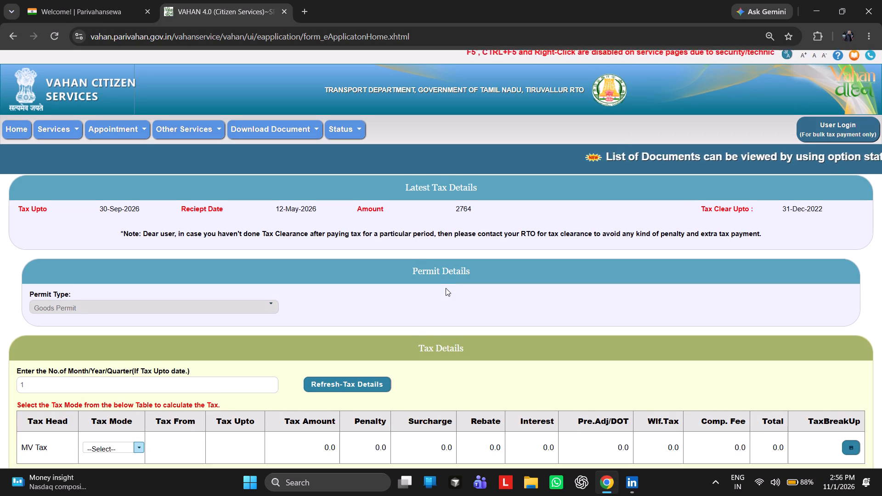
scroll(446, 288, "down", 3)
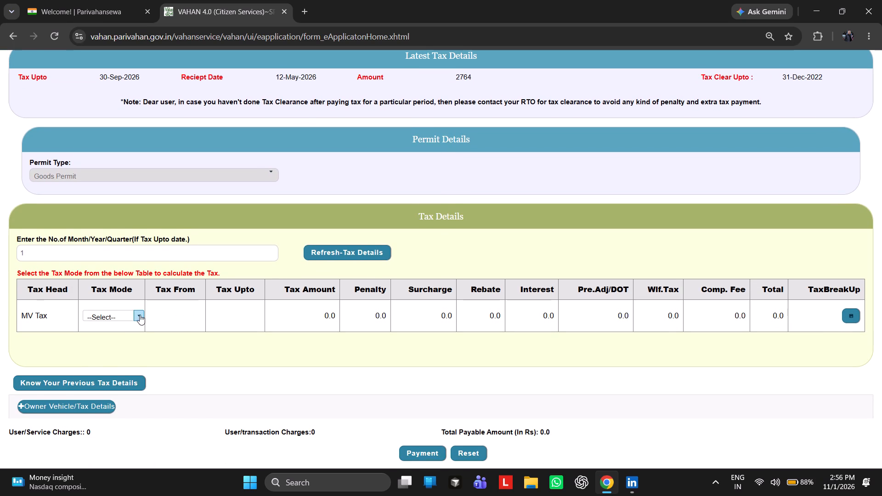
left_click(137, 315)
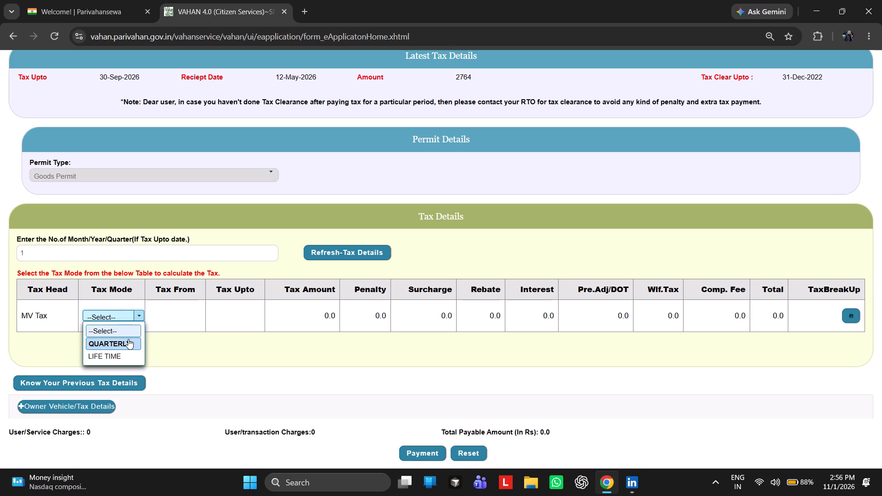
left_click(128, 339)
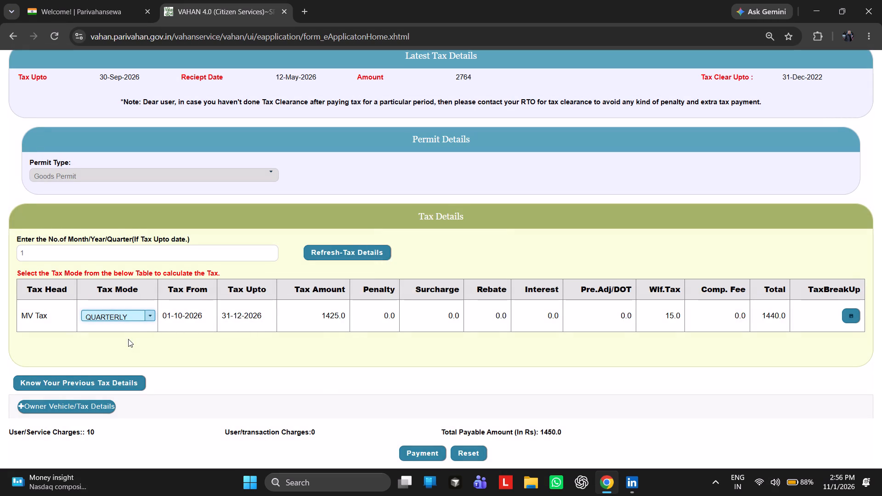
scroll(128, 339, "down", 1)
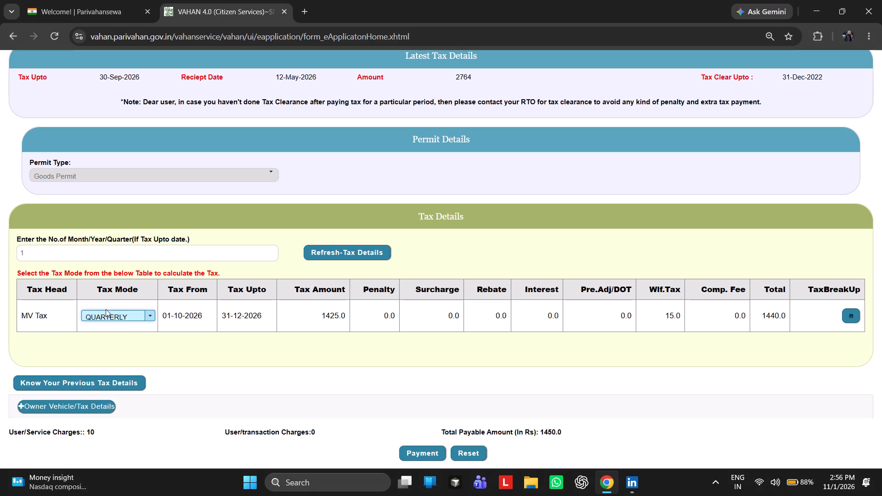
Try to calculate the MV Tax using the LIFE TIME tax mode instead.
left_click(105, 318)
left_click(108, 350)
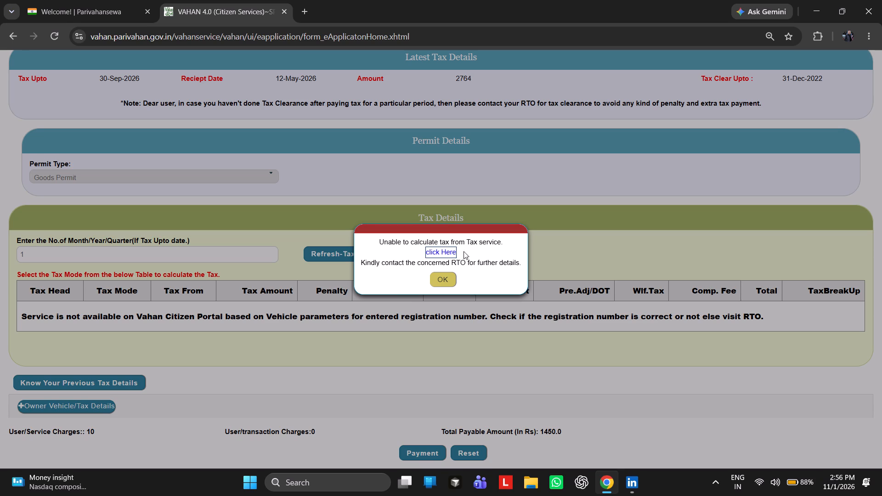
Examine the vehicle's Tax Parameter details linked from the tax calculation alert, and dismiss the alert.
left_click(439, 252)
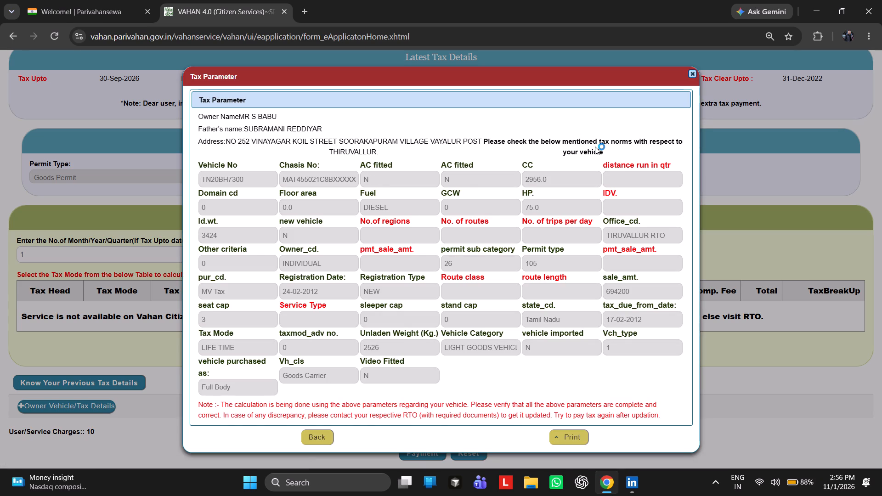
left_click(626, 180)
scroll(626, 180, "down", 3)
scroll(626, 180, "up", 3)
scroll(626, 180, "down", 3)
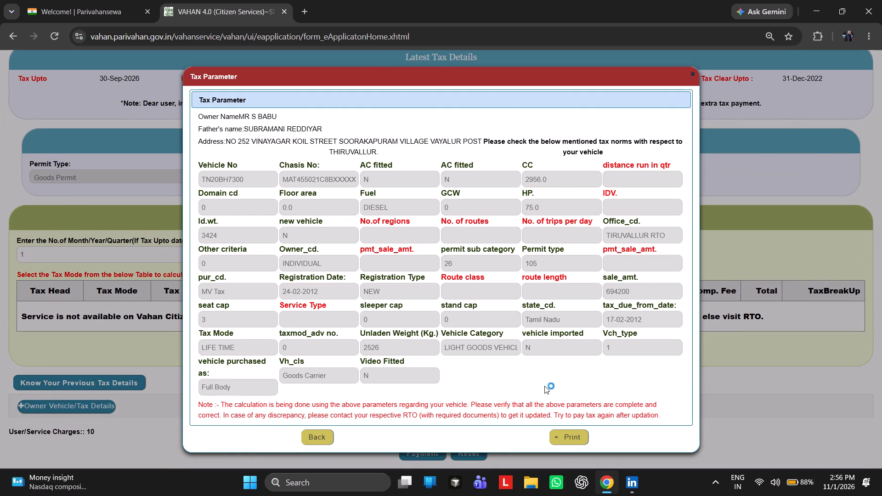
left_click(693, 74)
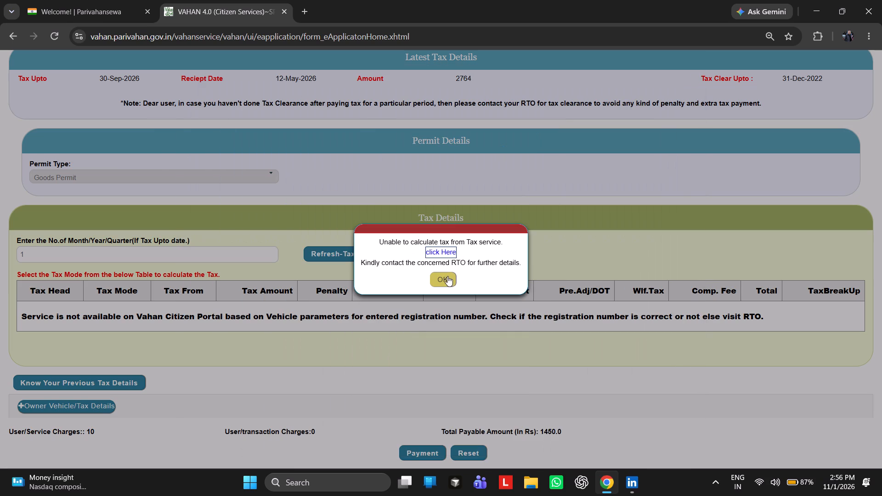
left_click(446, 278)
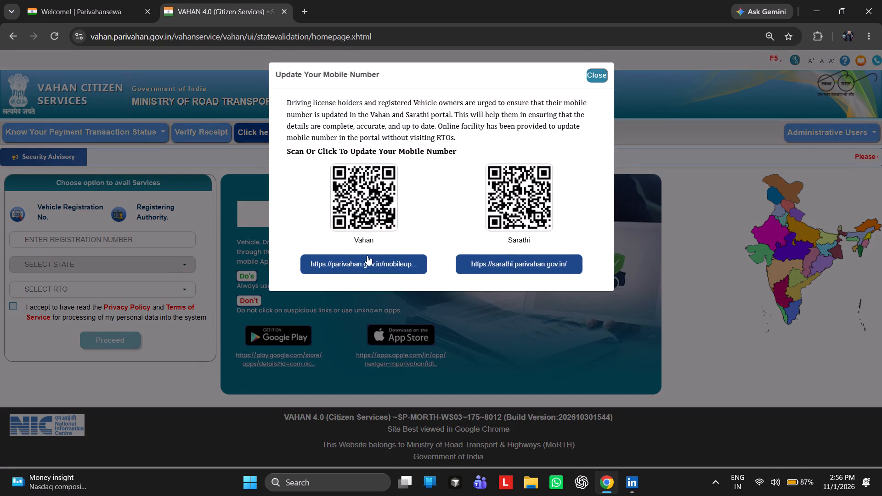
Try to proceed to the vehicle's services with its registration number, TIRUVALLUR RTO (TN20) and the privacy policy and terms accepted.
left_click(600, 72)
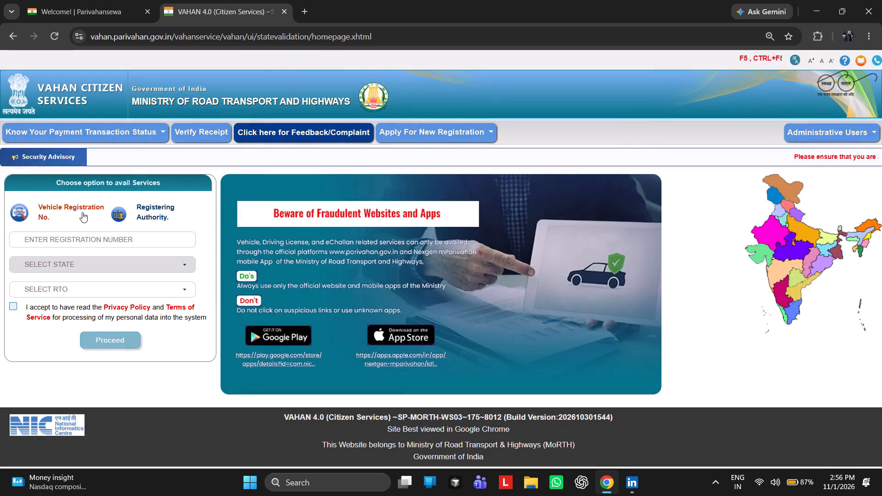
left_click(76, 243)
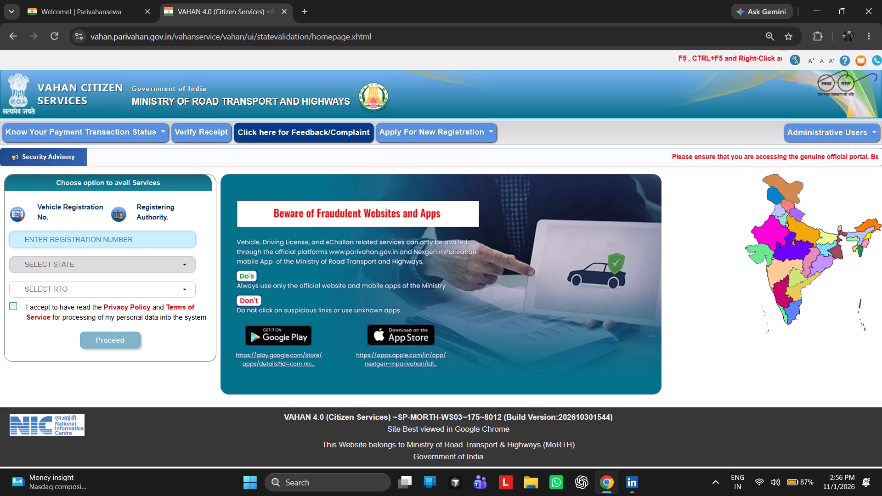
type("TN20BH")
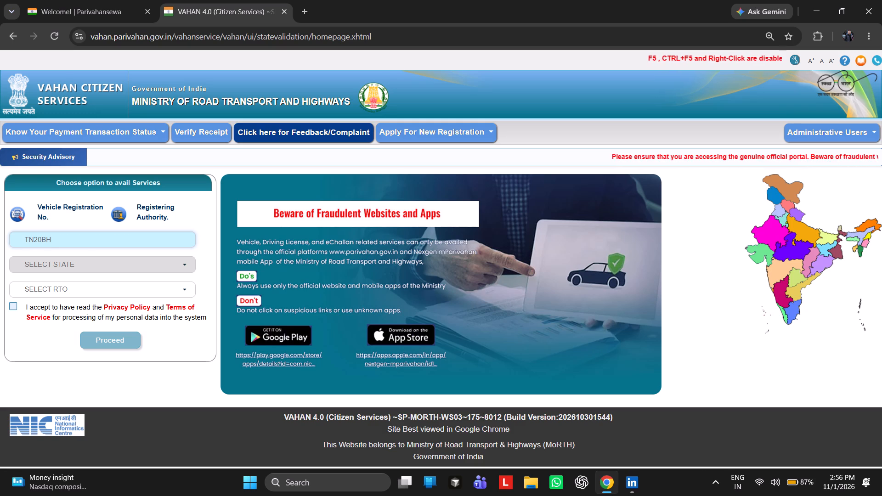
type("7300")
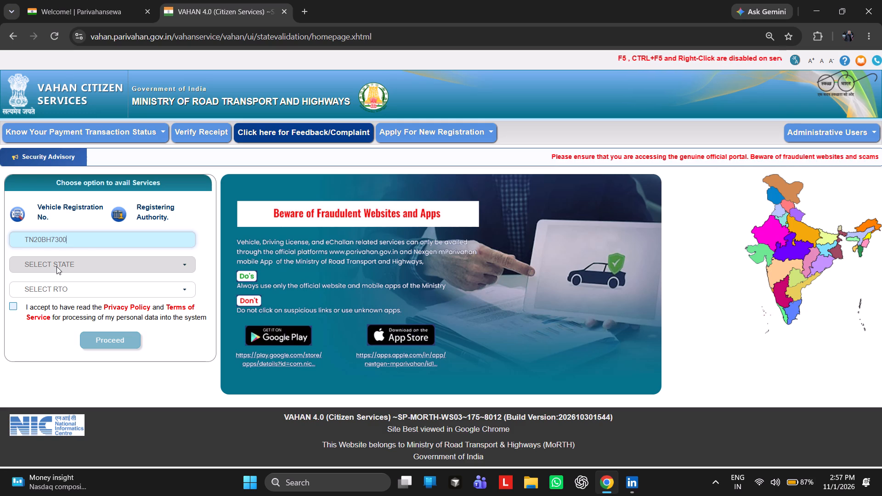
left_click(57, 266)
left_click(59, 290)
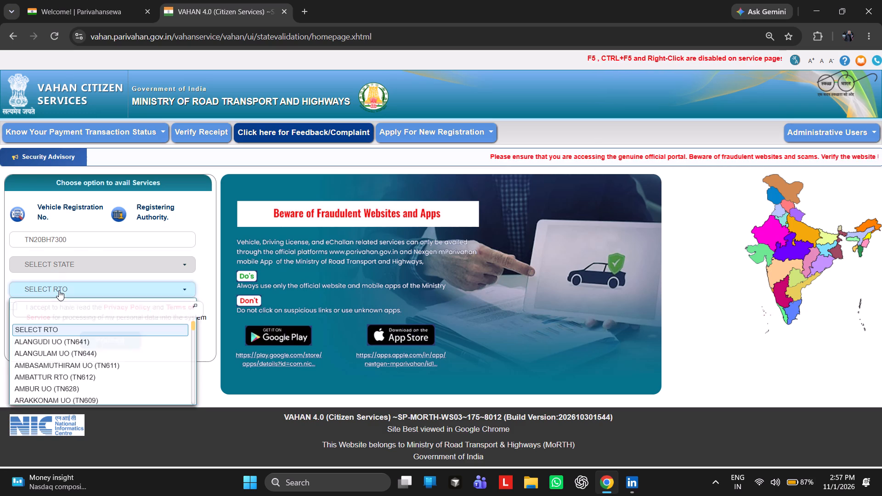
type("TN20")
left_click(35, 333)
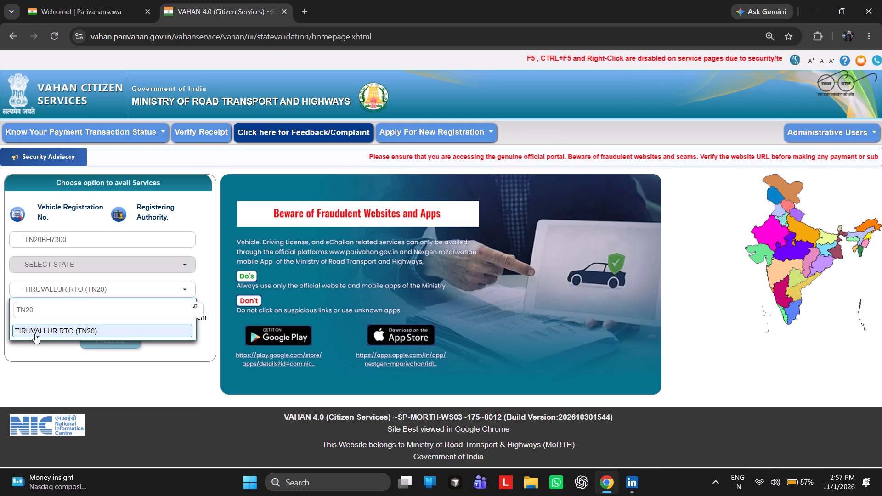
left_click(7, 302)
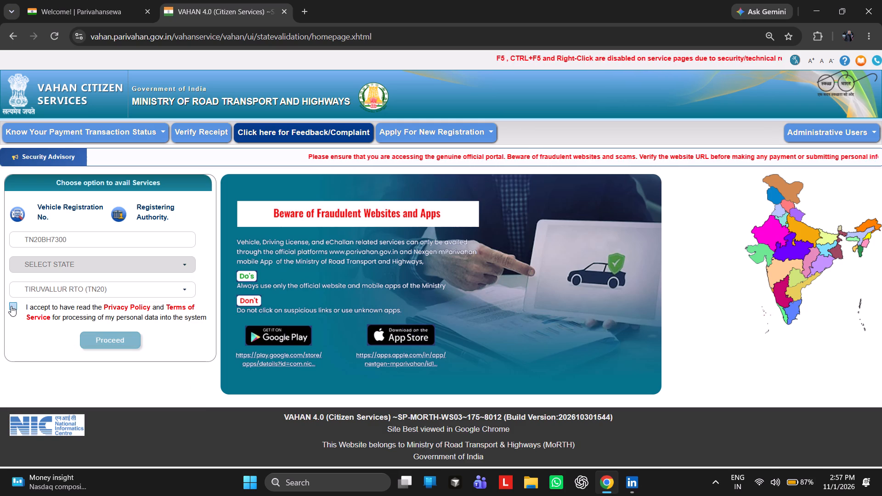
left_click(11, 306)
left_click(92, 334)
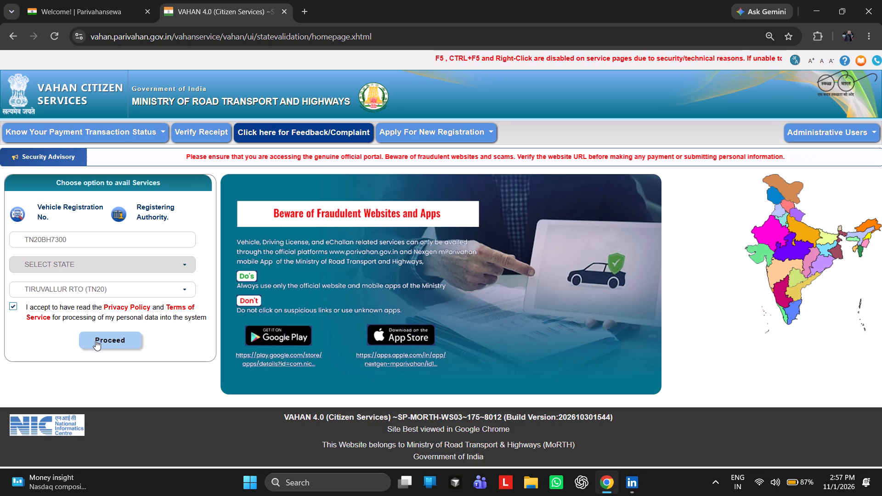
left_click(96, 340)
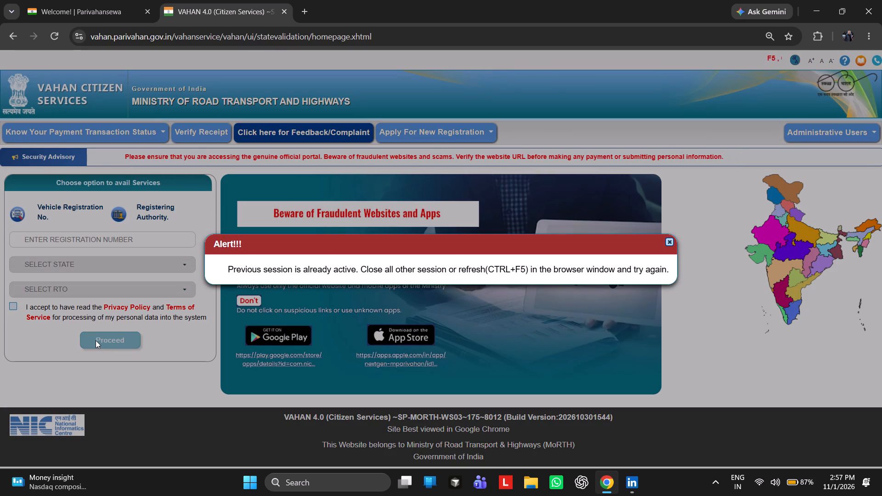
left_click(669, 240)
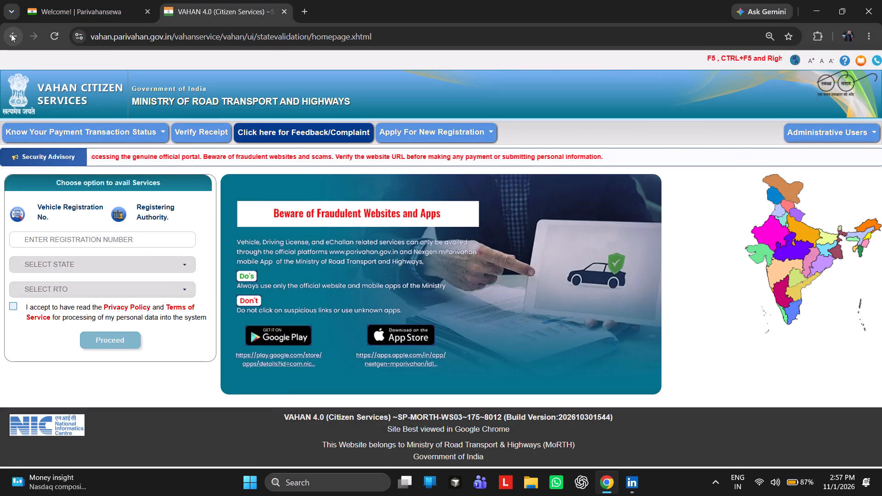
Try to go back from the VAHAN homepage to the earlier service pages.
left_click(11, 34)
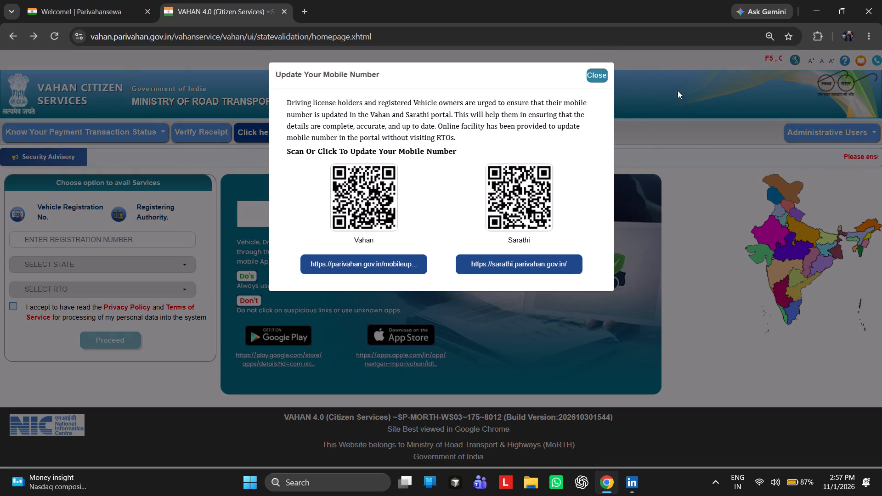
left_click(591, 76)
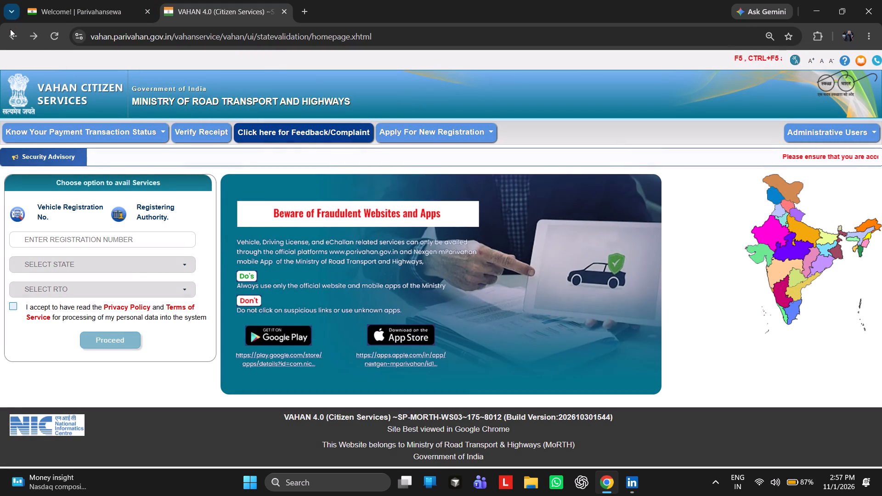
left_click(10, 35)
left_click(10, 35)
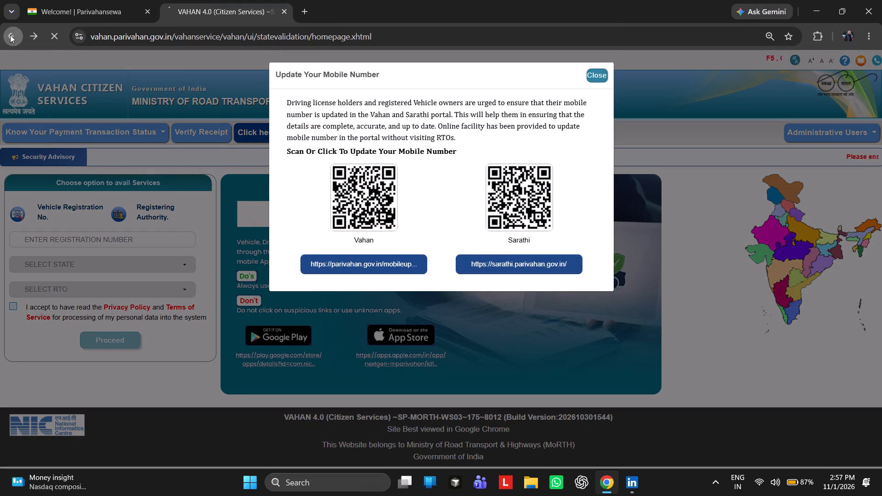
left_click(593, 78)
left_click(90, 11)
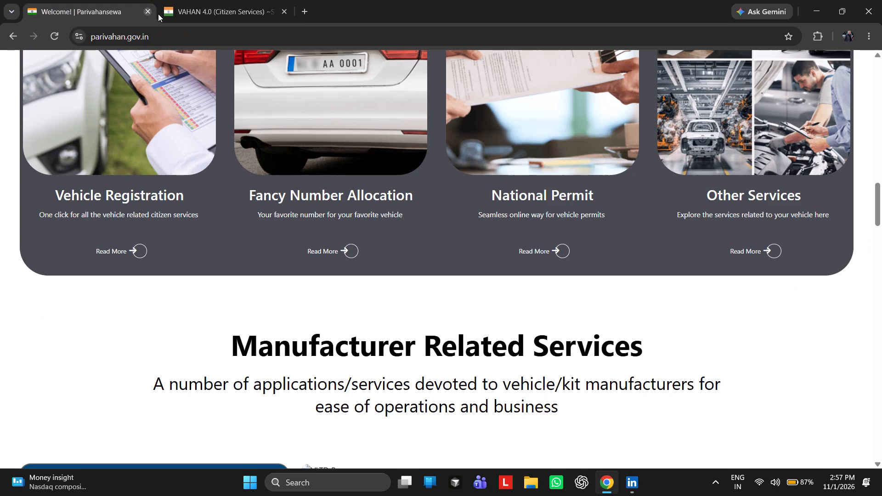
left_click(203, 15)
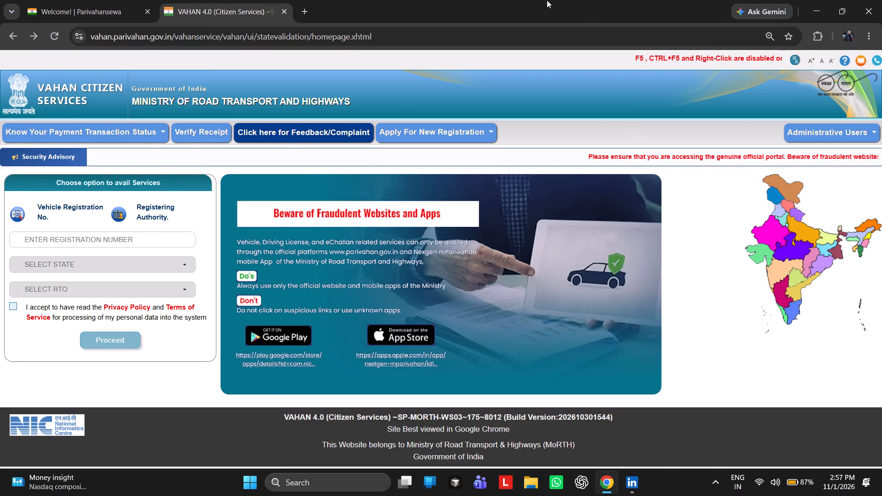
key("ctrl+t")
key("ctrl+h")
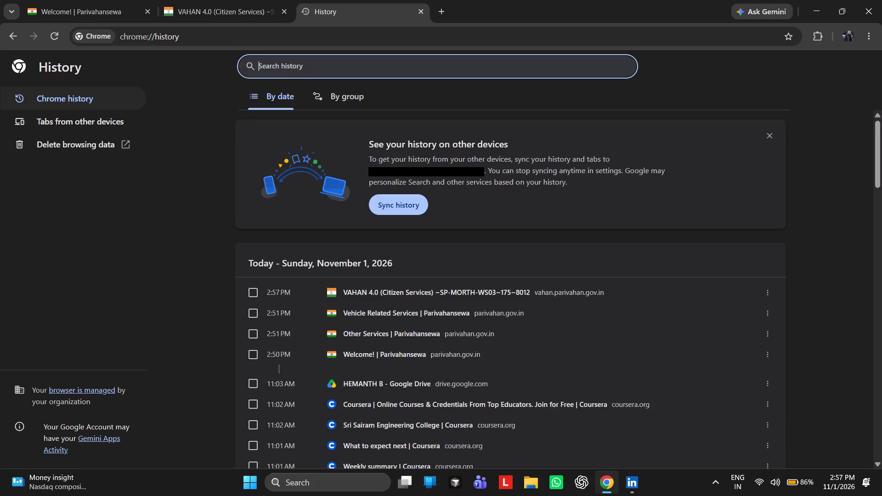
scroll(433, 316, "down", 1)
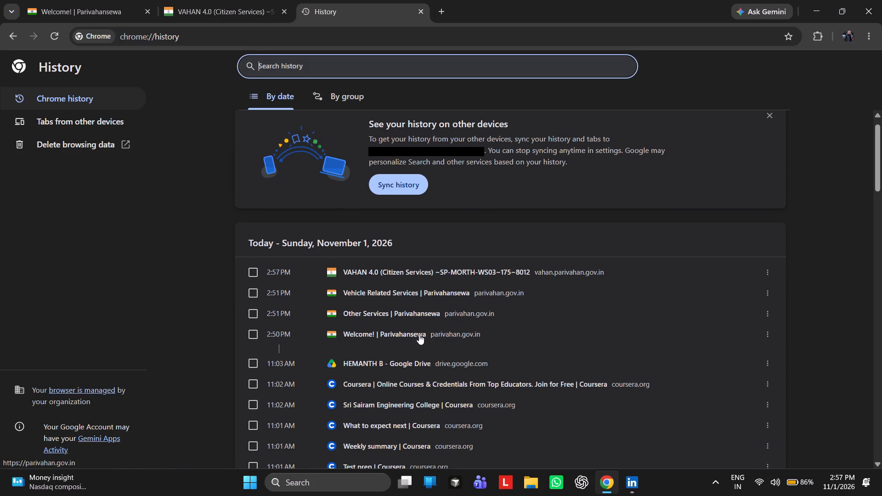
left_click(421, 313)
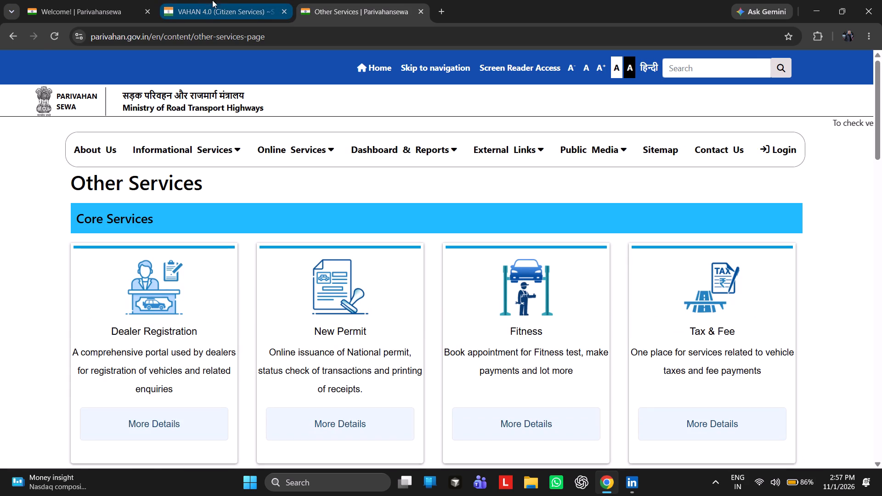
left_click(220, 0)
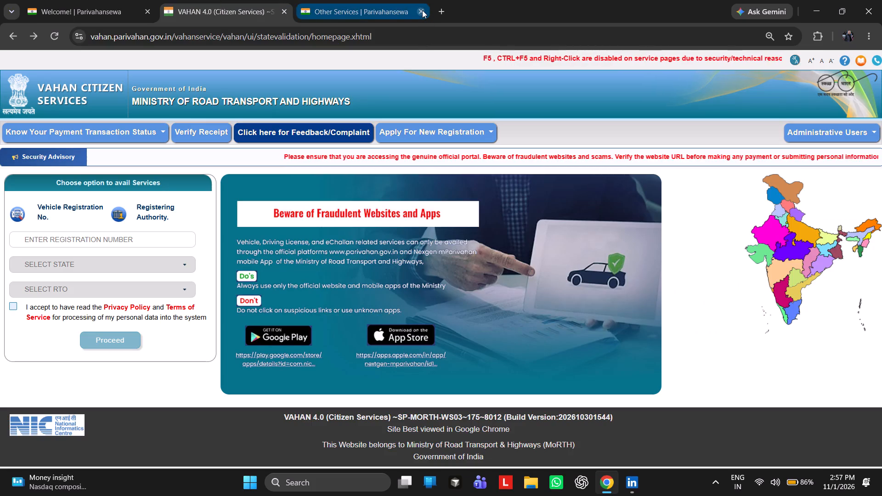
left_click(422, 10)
Replace the old VAHAN 4.0 tab with a force-refreshed Citizen Services homepage opened from the browsing history.
key("ctrl+t")
key("ctrl+h")
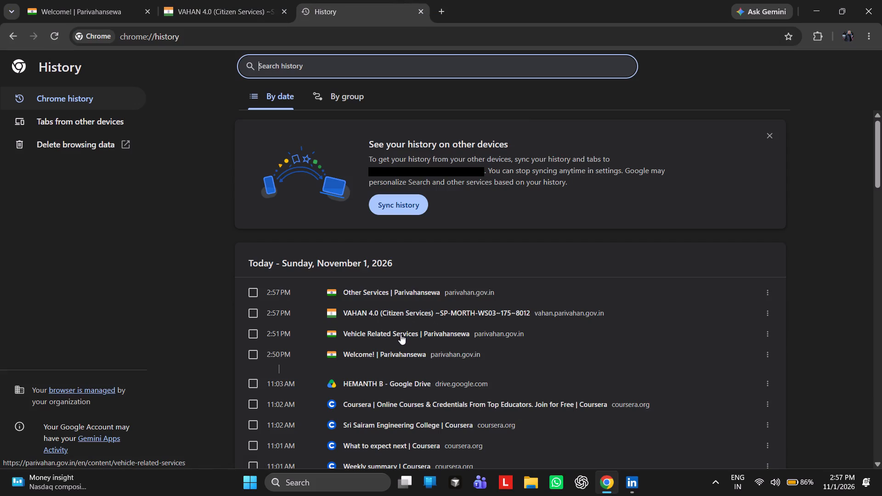
left_click(381, 314)
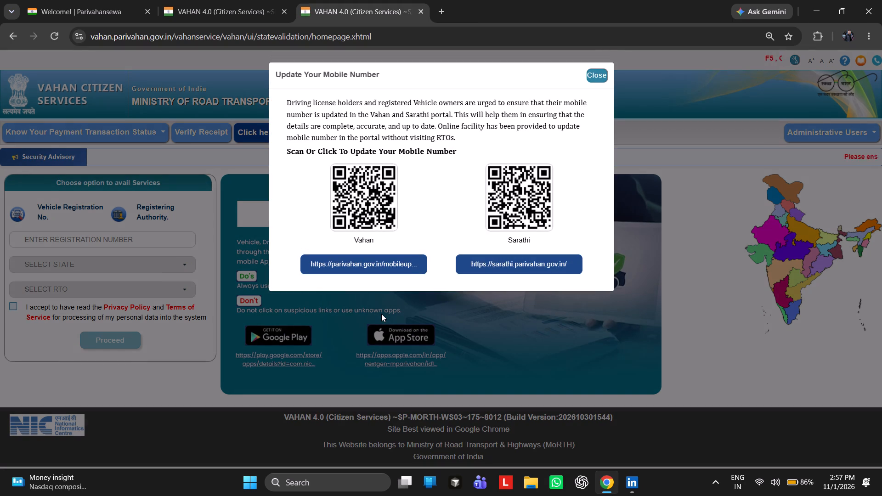
left_click(594, 78)
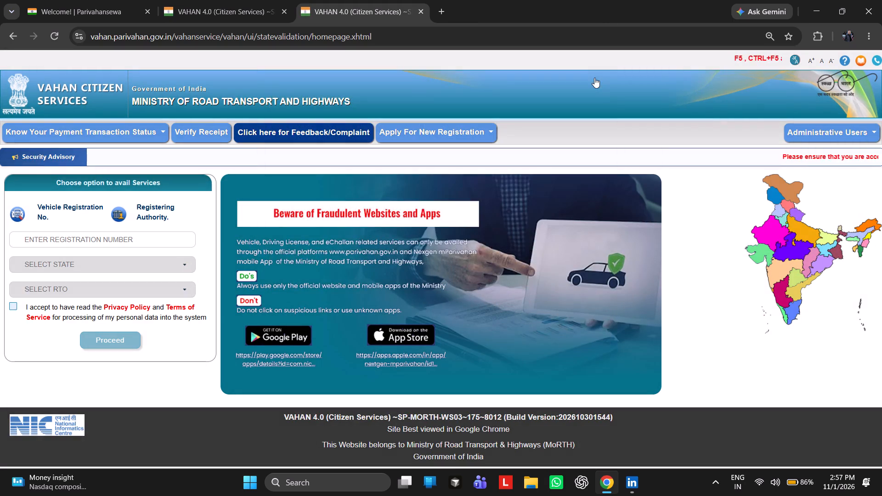
key("ctrl+F5")
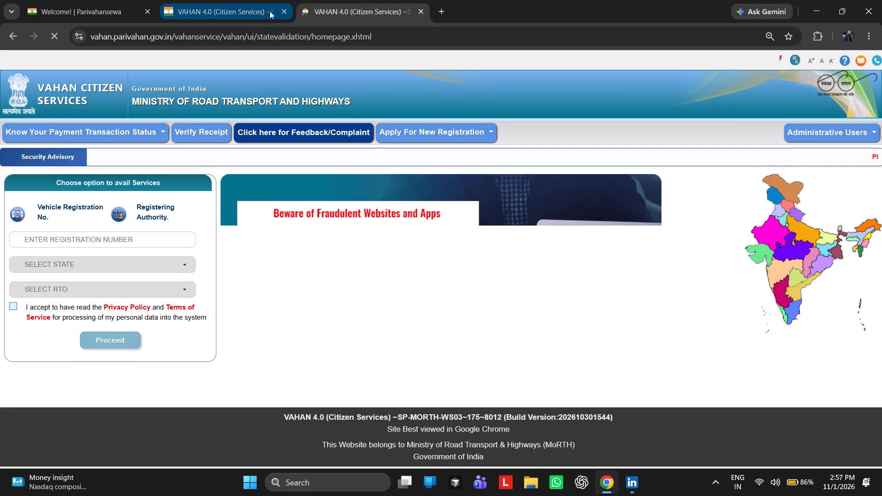
left_click(281, 12)
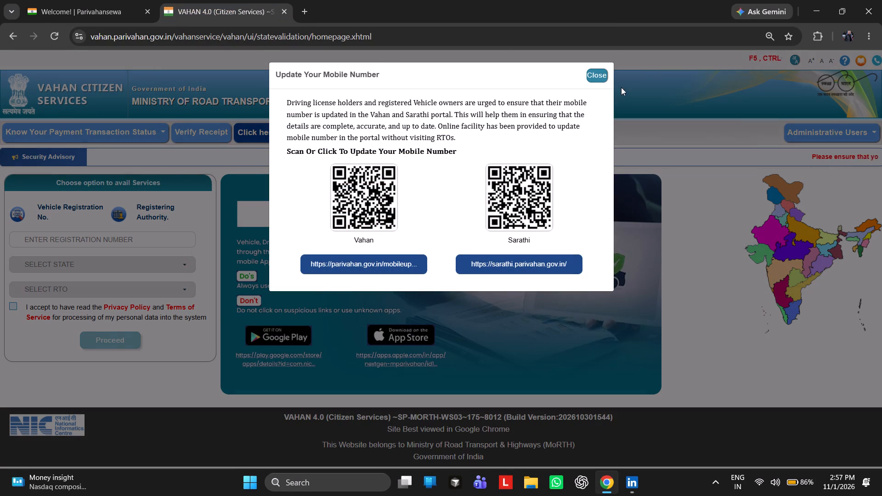
Proceed to the vehicle's services with its registration number, accepting the privacy policy and terms and continuing past the authentication modes information.
left_click(604, 72)
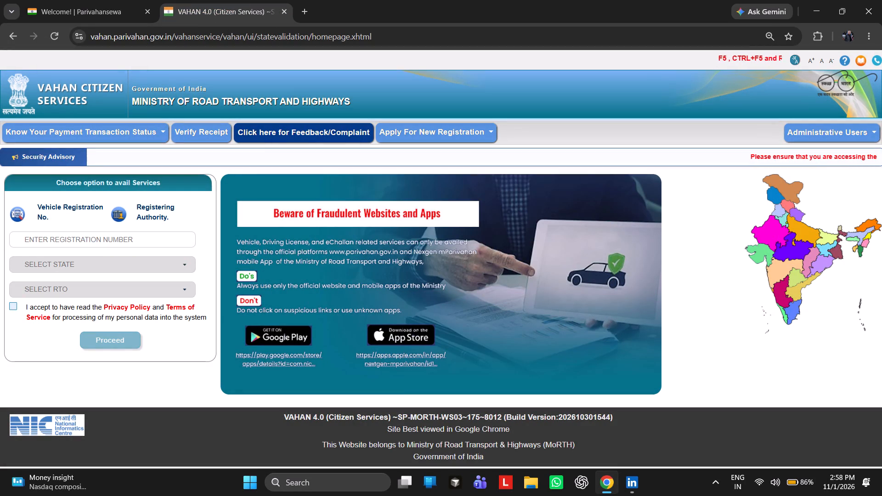
left_click(71, 243)
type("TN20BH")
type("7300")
left_click(39, 293)
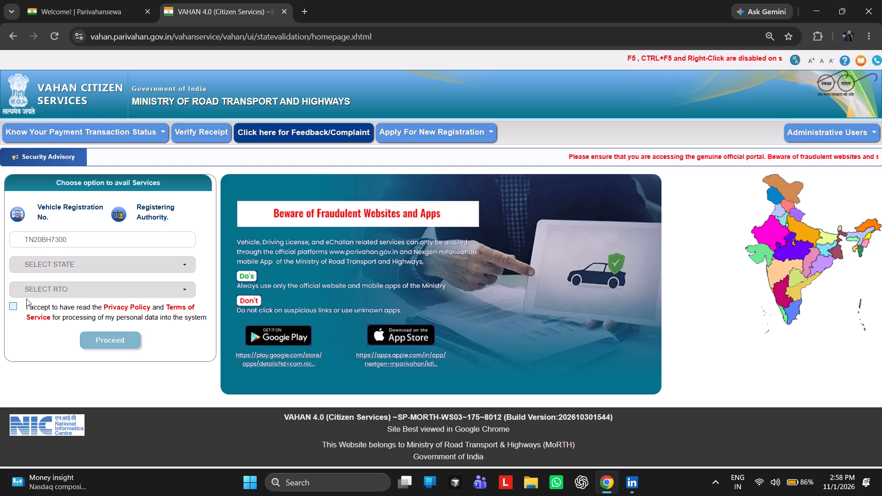
left_click(13, 304)
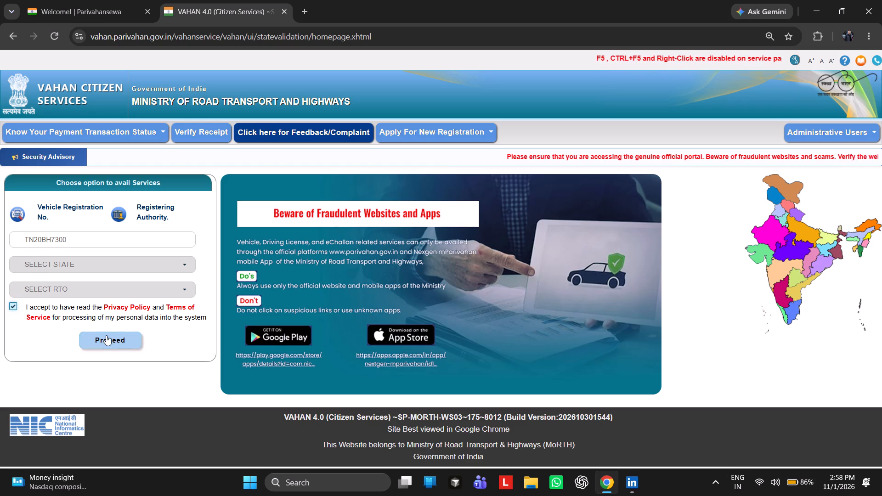
left_click(106, 335)
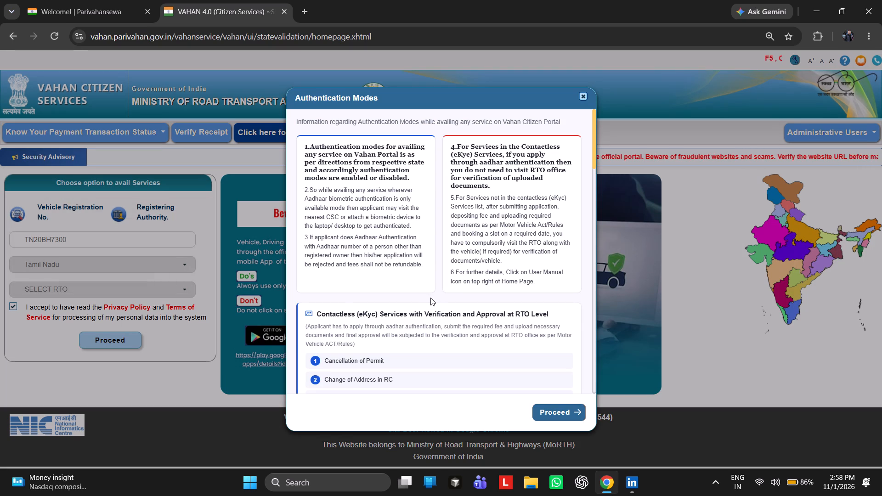
scroll(430, 298, "down", 5)
left_click(575, 411)
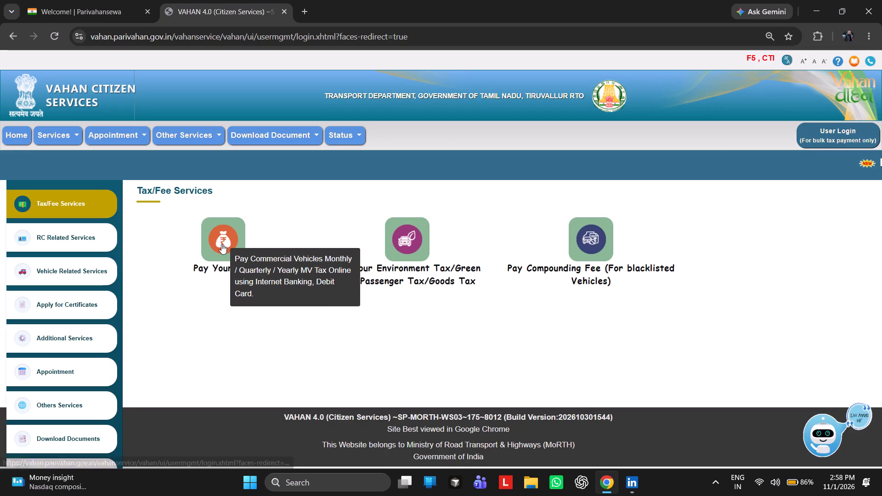
Open the road tax payment application and verify and submit the vehicle with the last five characters of its chassis number.
left_click(221, 244)
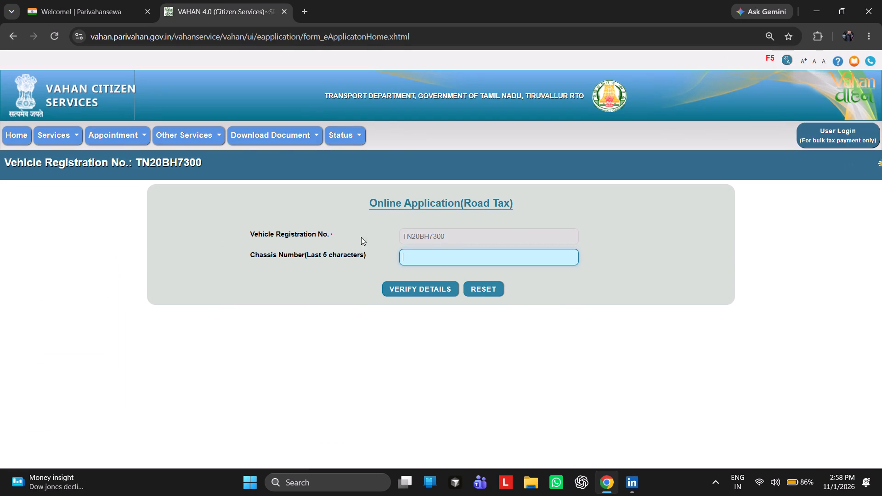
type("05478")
left_click(424, 290)
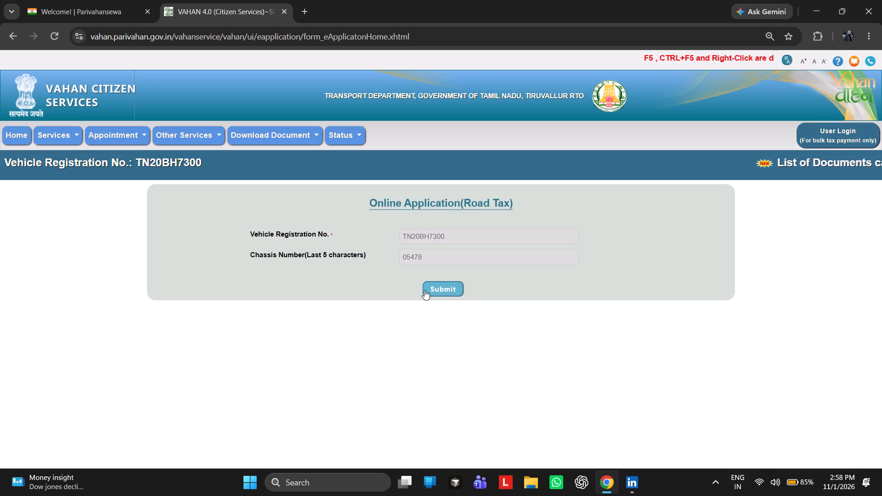
left_click(433, 290)
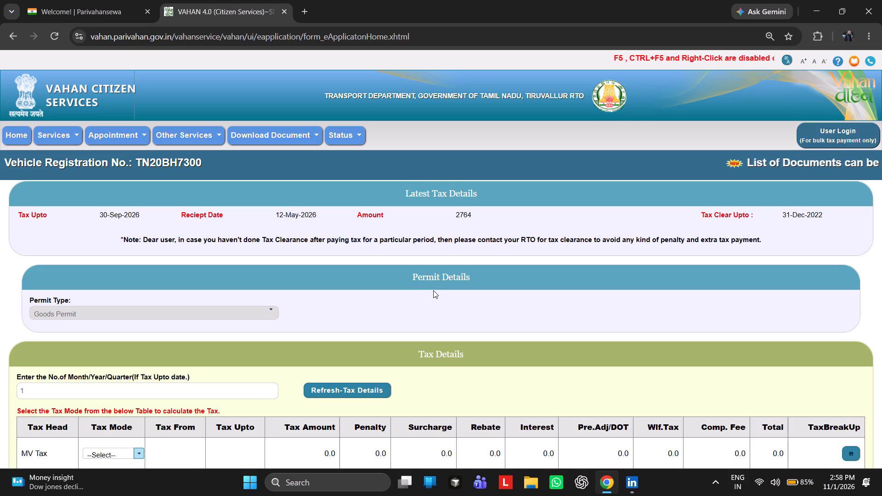
Try to calculate the MV Tax with the LIFE TIME tax mode, and dismiss the tax service alert.
scroll(351, 313, "down", 1)
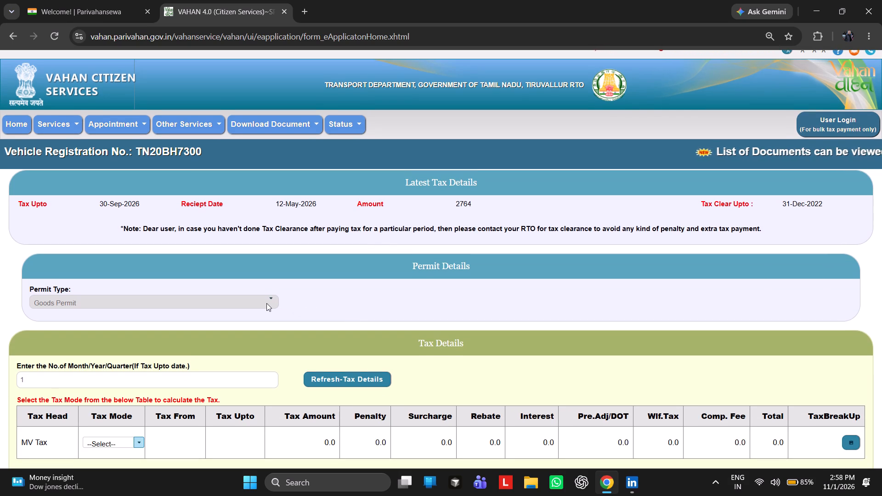
left_click(266, 303)
scroll(314, 302, "down", 2)
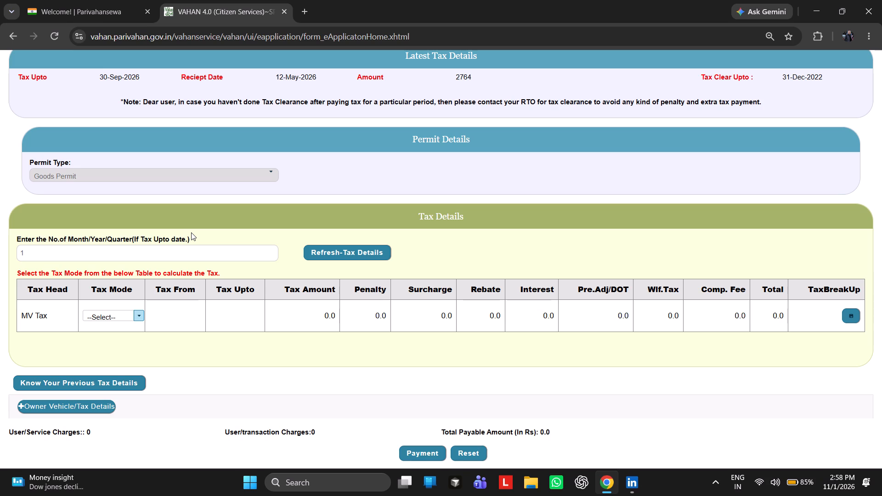
left_click(142, 257)
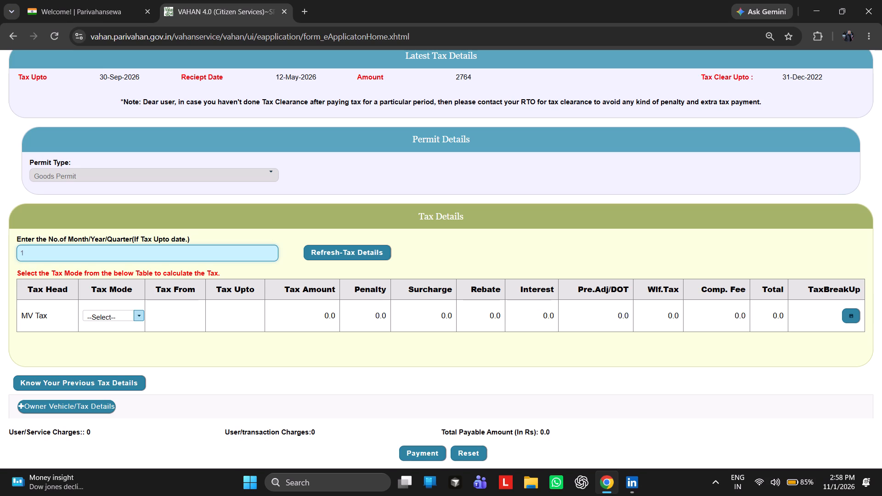
left_click(333, 179)
scroll(333, 179, "down", 2)
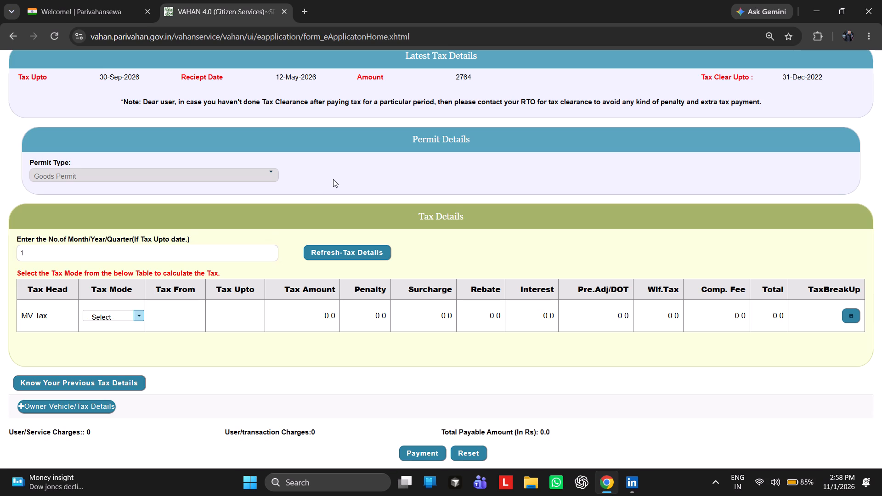
left_click(137, 317)
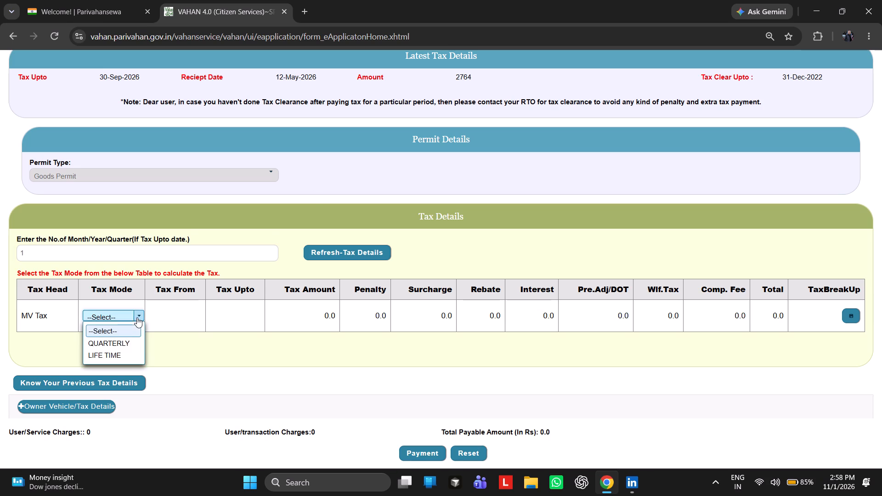
left_click(116, 357)
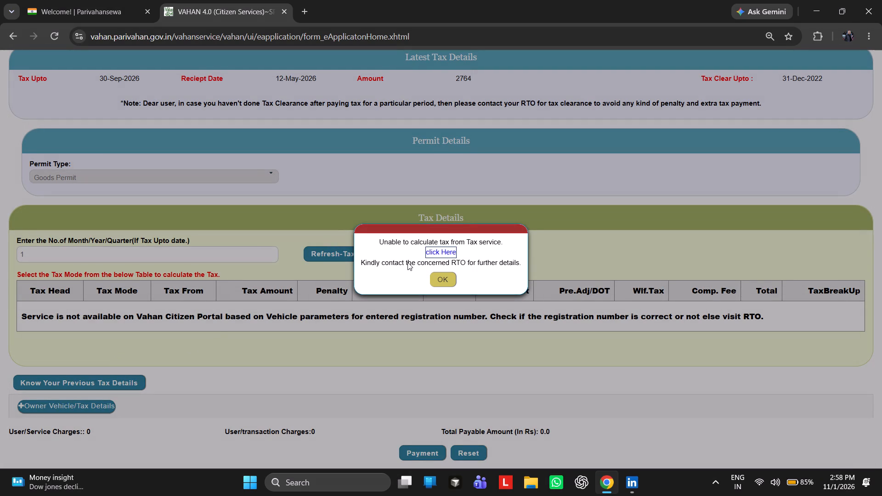
left_click(439, 278)
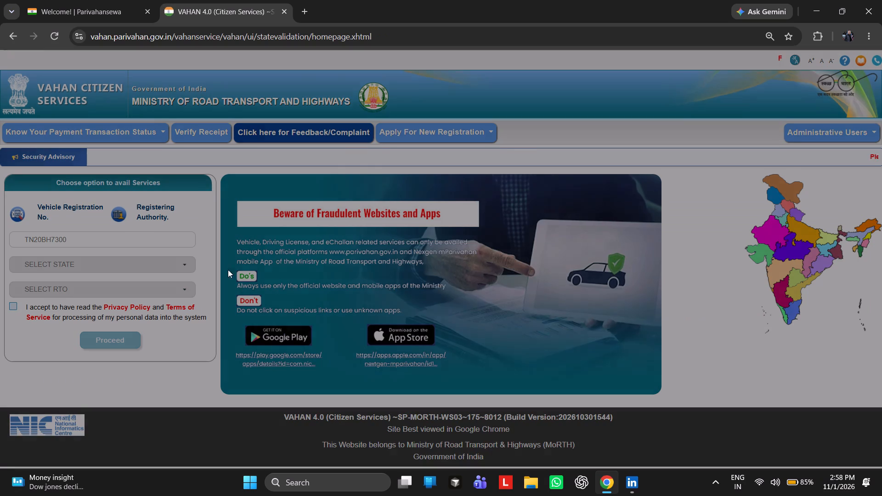
left_click(224, 270)
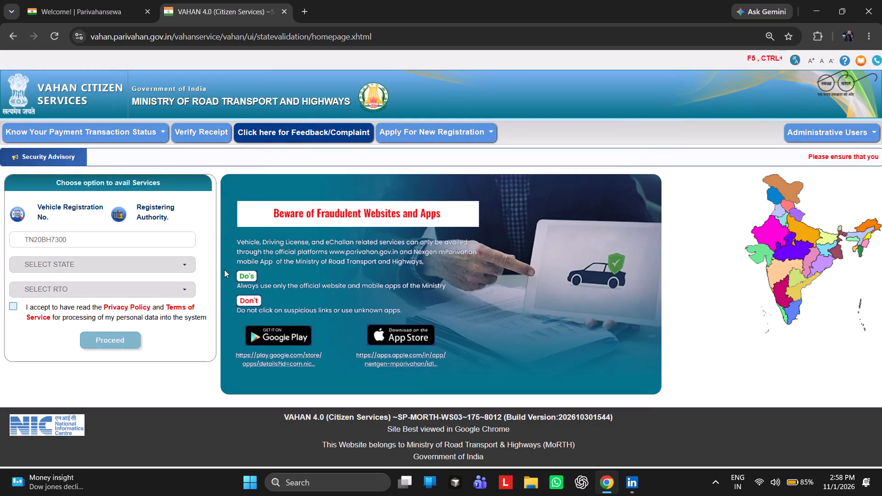
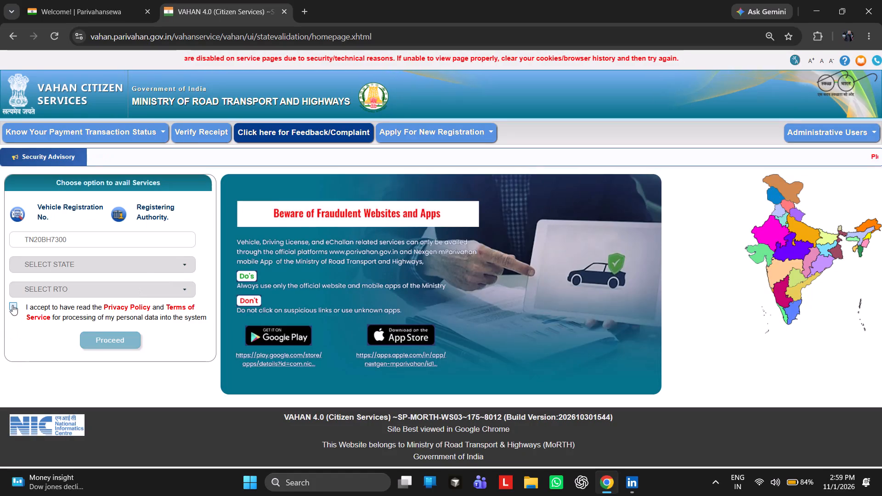
Try to proceed with the prefilled registration number, dismiss the session alert, return to the homepage, and force-refresh it after closing the mobile number notice.
left_click(15, 304)
left_click(113, 342)
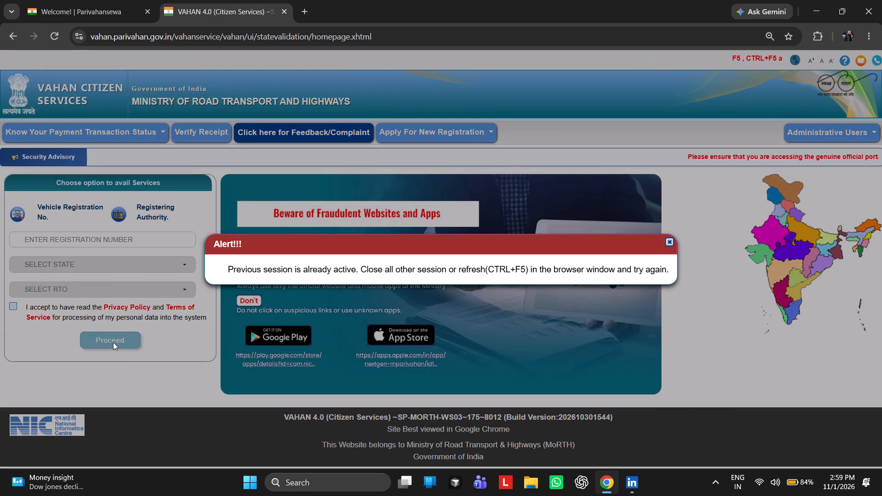
left_click(667, 240)
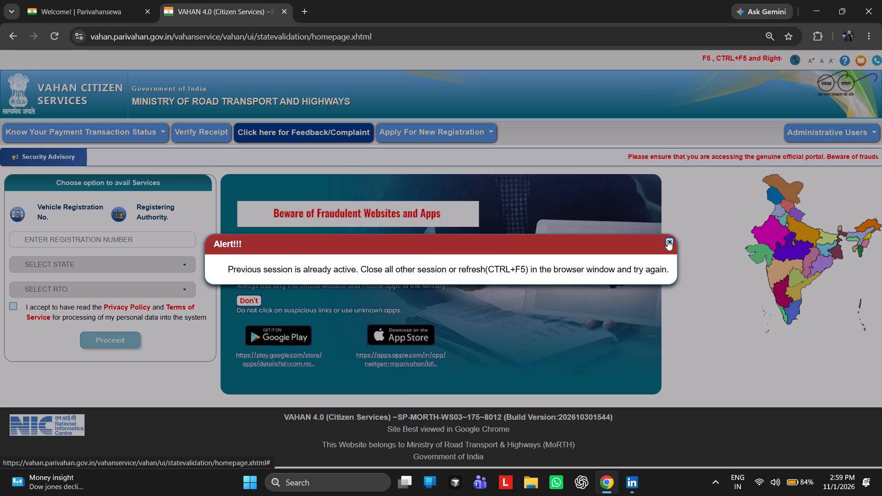
left_click(15, 39)
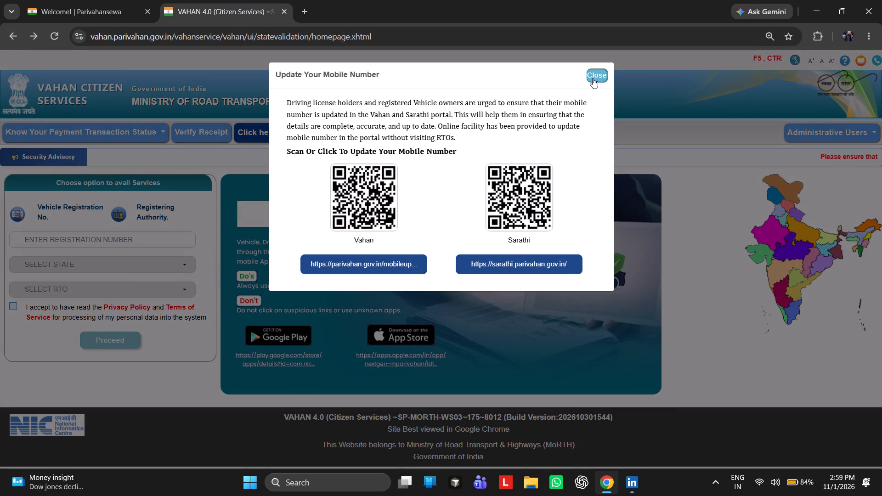
left_click(593, 78)
key("ctrl+F5")
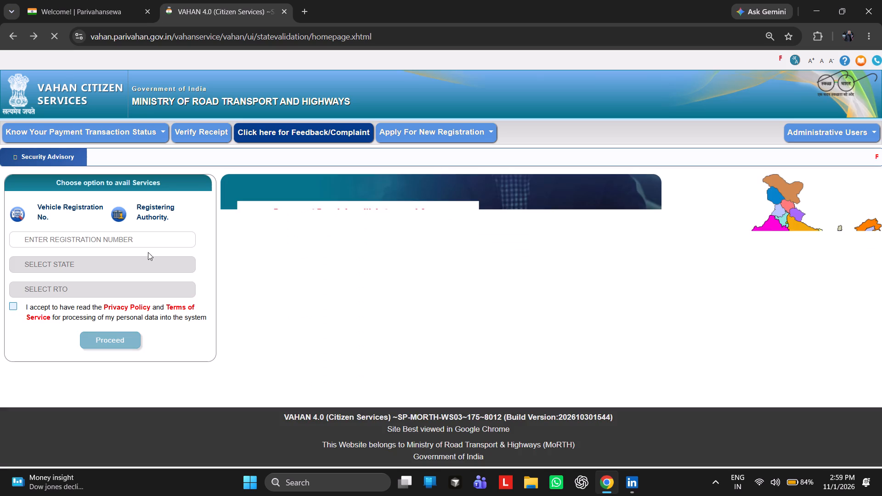
Proceed to the vehicle's services with its registration number, accepting the privacy policy and terms and continuing past the authentication modes information.
left_click(134, 236)
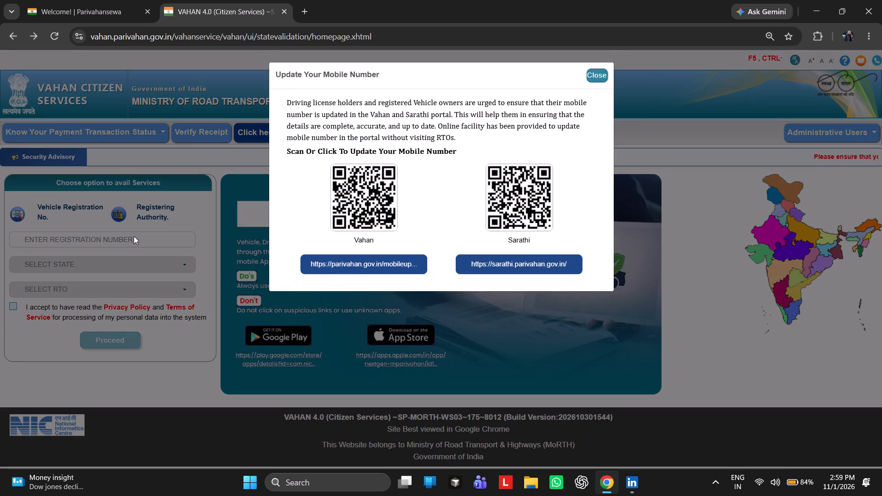
left_click(599, 75)
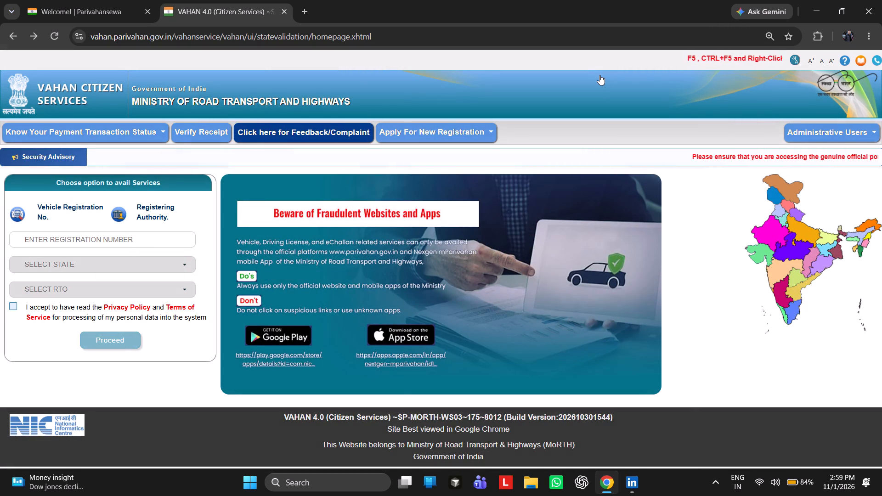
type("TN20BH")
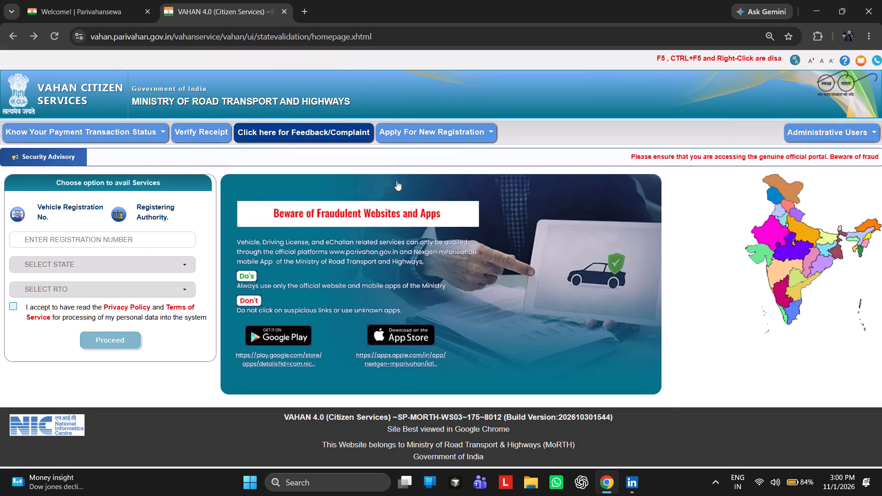
left_click(168, 238)
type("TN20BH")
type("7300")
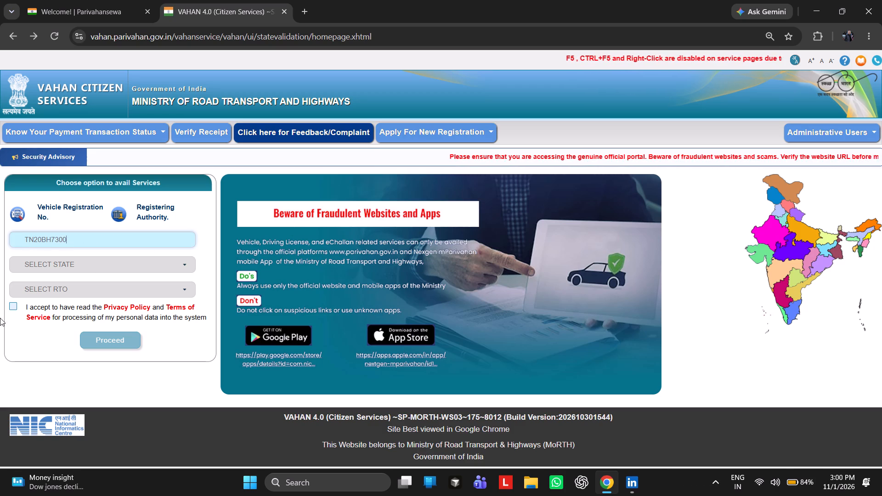
left_click(15, 306)
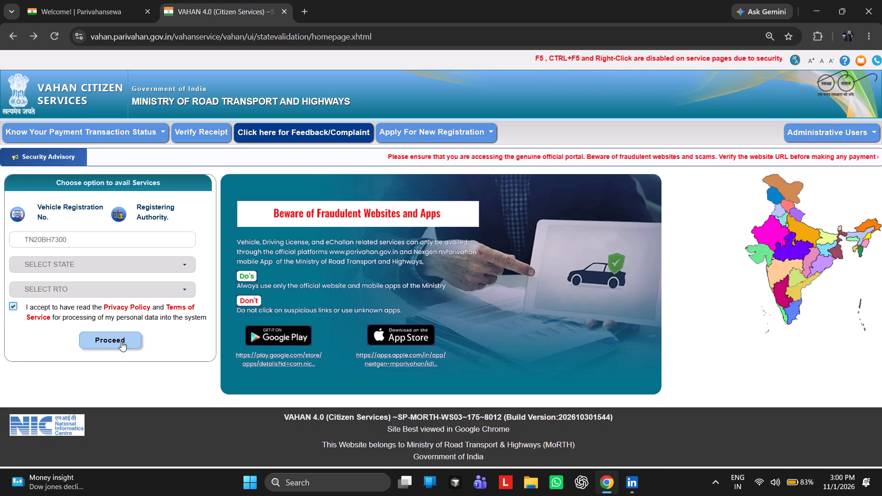
left_click(122, 340)
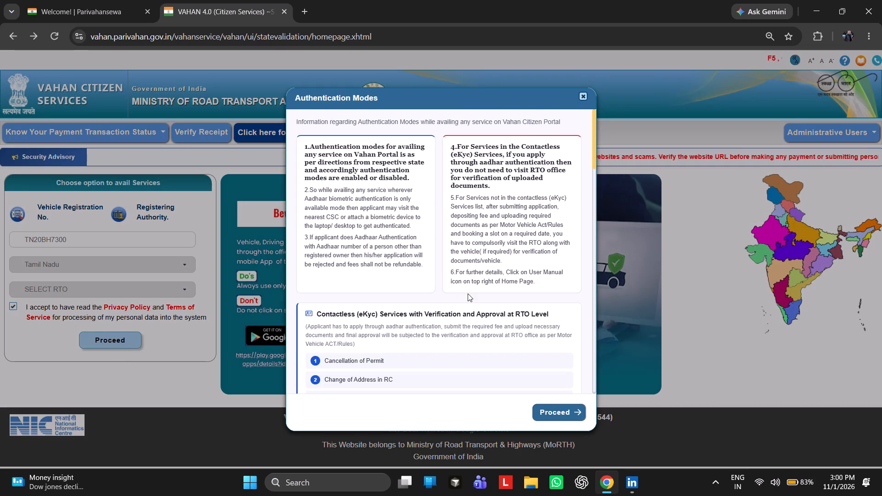
scroll(468, 293, "down", 5)
left_click(574, 413)
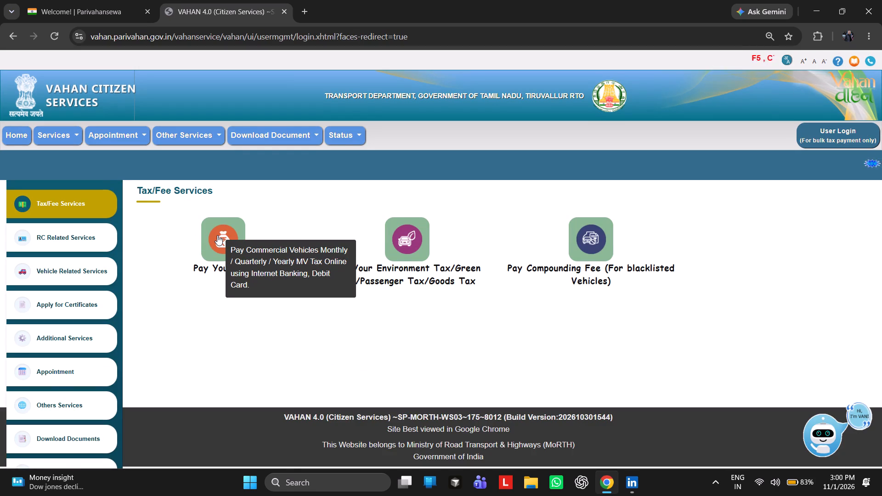
Open the road tax payment application and verify and submit the vehicle with the last five characters of its chassis number.
left_click(217, 235)
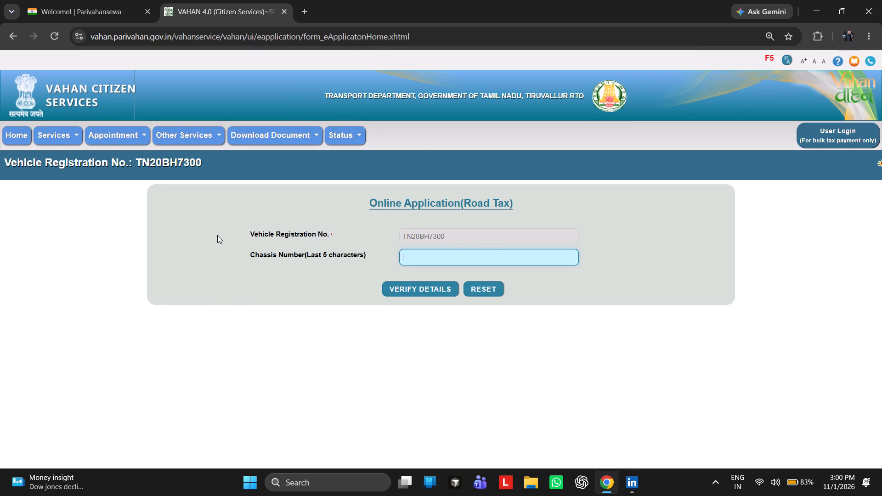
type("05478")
left_click(432, 282)
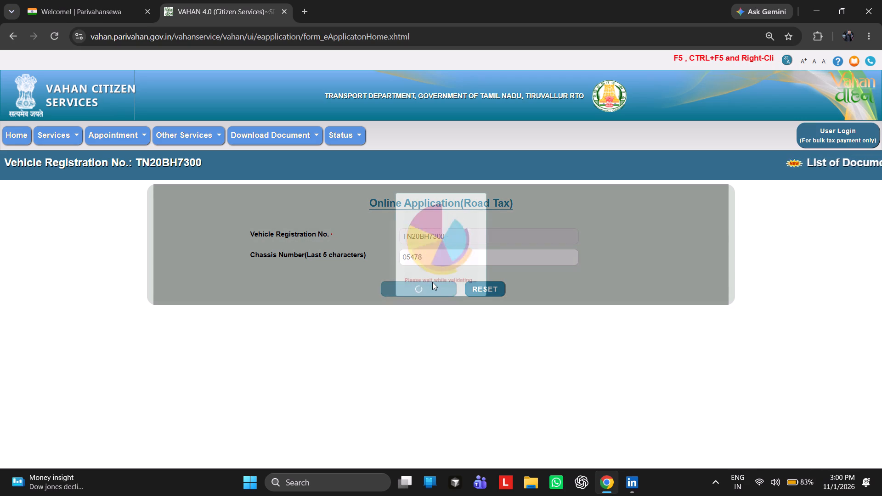
left_click(432, 282)
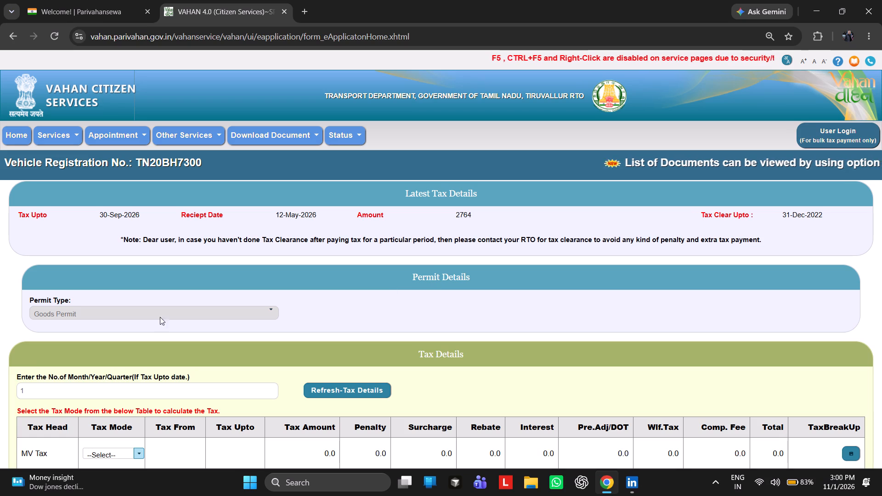
Examine the vehicle's latest tax details and its previous tax payment history, including modes, periods and amounts, and close the history.
left_click(66, 392)
scroll(66, 392, "down", 1)
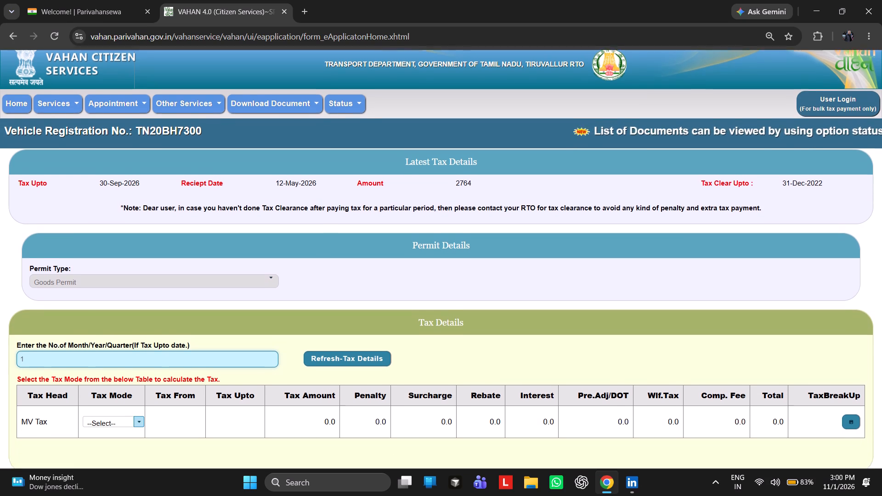
scroll(66, 392, "down", 1)
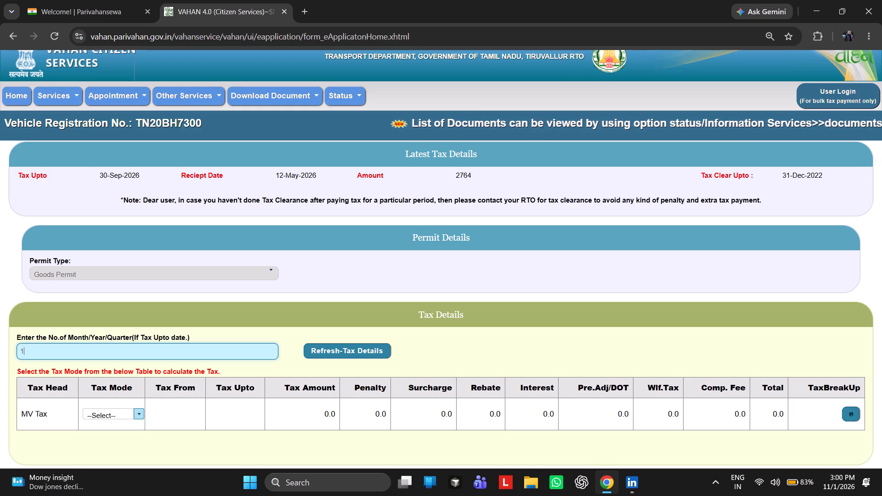
scroll(66, 392, "down", 1)
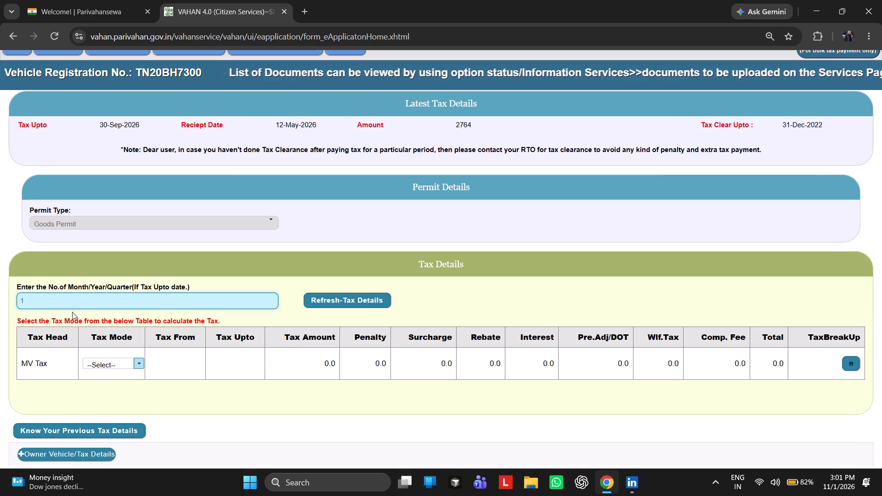
scroll(72, 312, "up", 1)
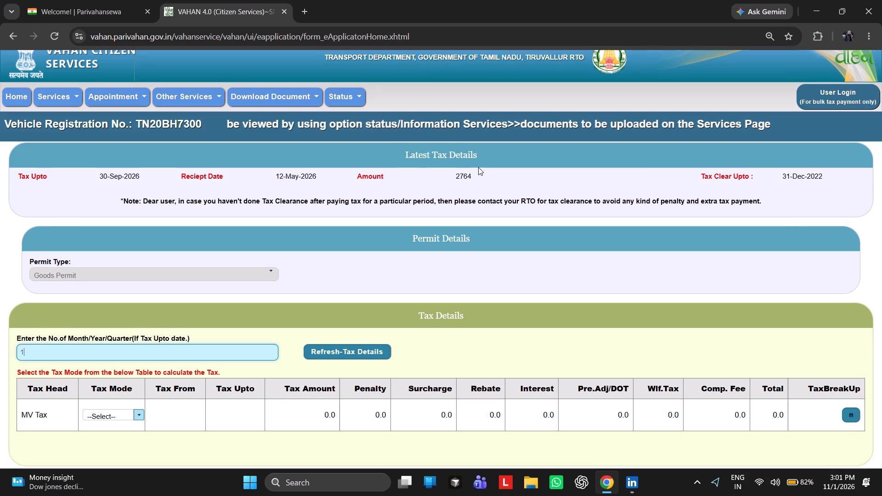
scroll(483, 180, "down", 1)
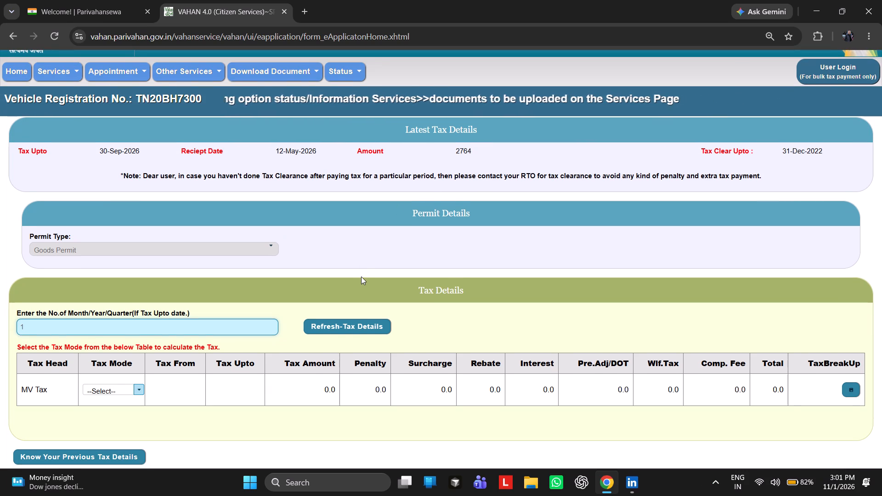
scroll(361, 276, "down", 1)
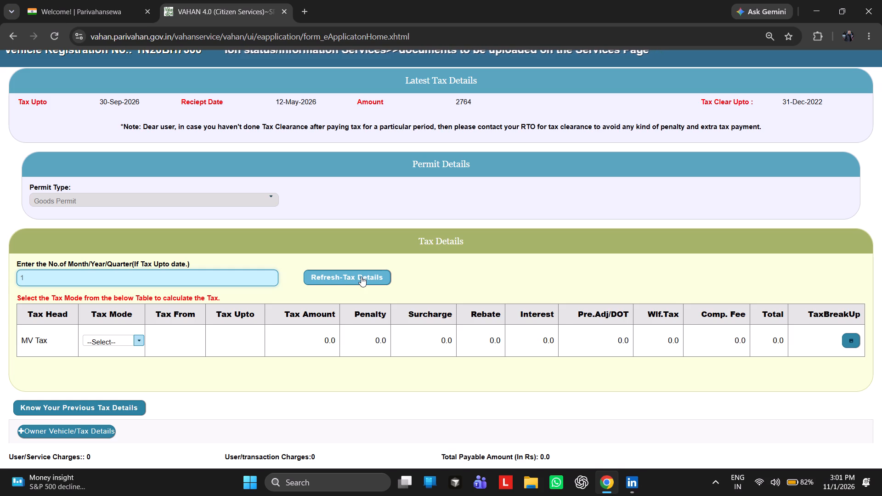
left_click(106, 406)
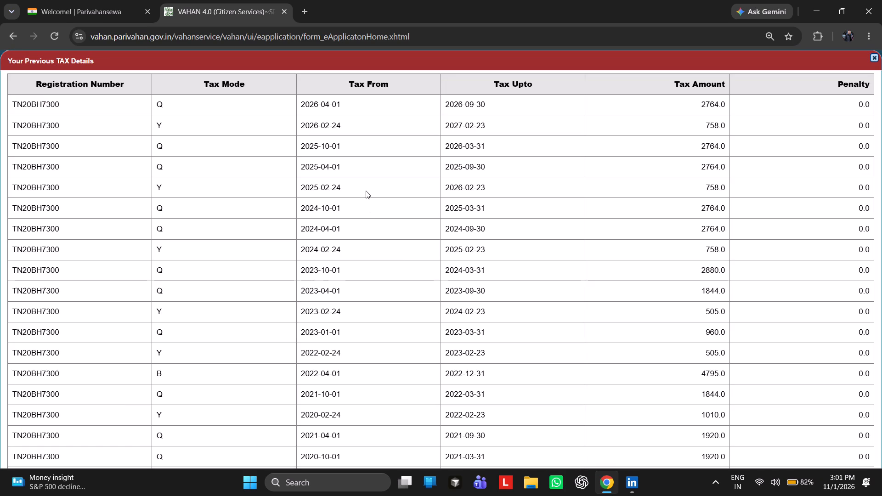
scroll(366, 189, "down", 1)
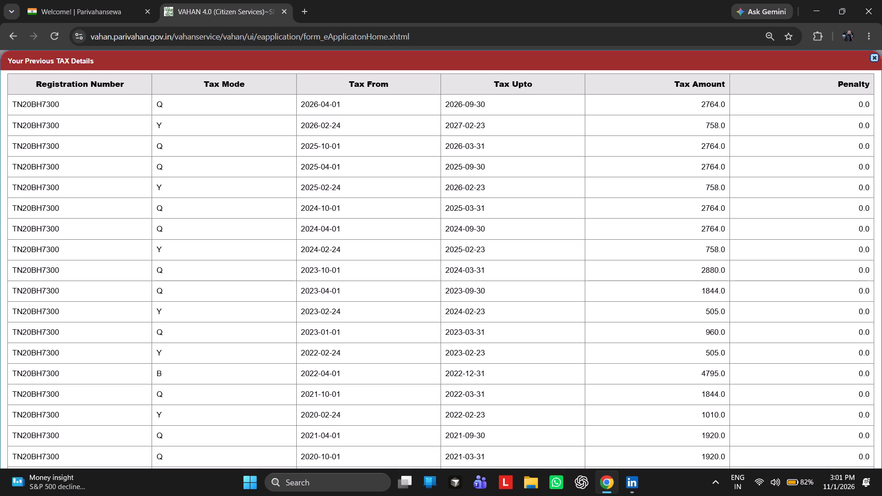
scroll(704, 152, "down", 3)
scroll(704, 152, "up", 2)
scroll(331, 268, "down", 5)
scroll(331, 268, "up", 4)
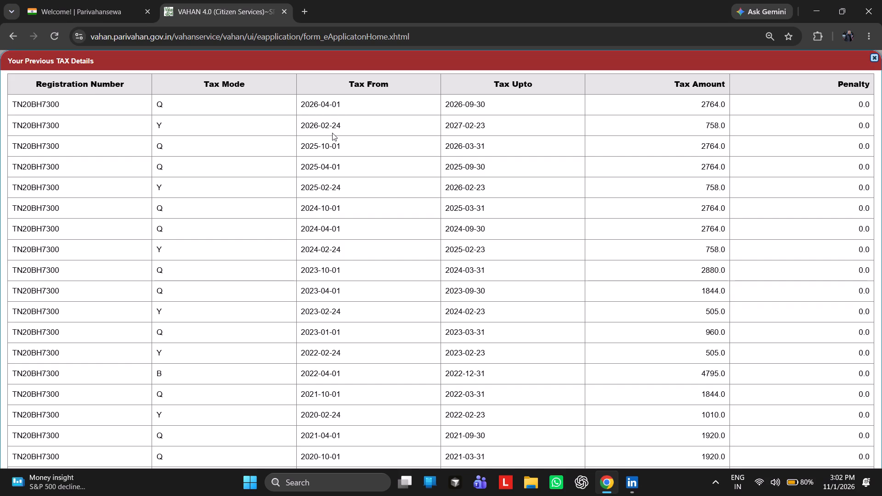
left_click(875, 60)
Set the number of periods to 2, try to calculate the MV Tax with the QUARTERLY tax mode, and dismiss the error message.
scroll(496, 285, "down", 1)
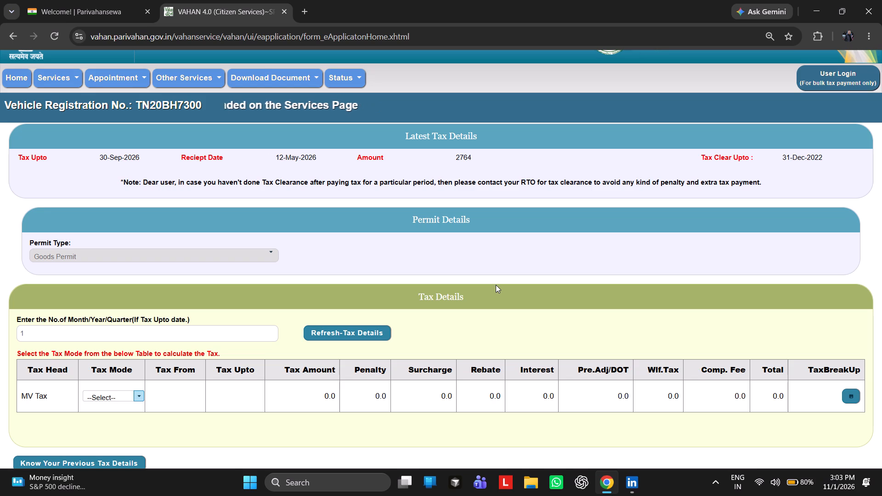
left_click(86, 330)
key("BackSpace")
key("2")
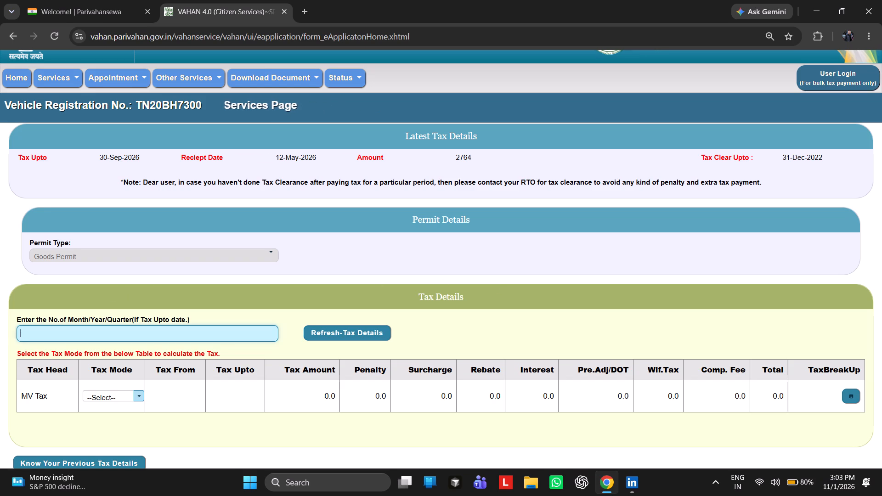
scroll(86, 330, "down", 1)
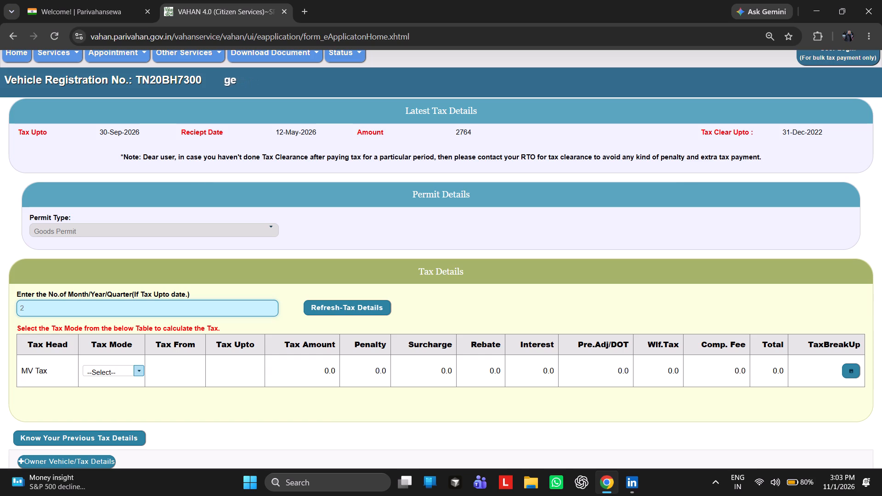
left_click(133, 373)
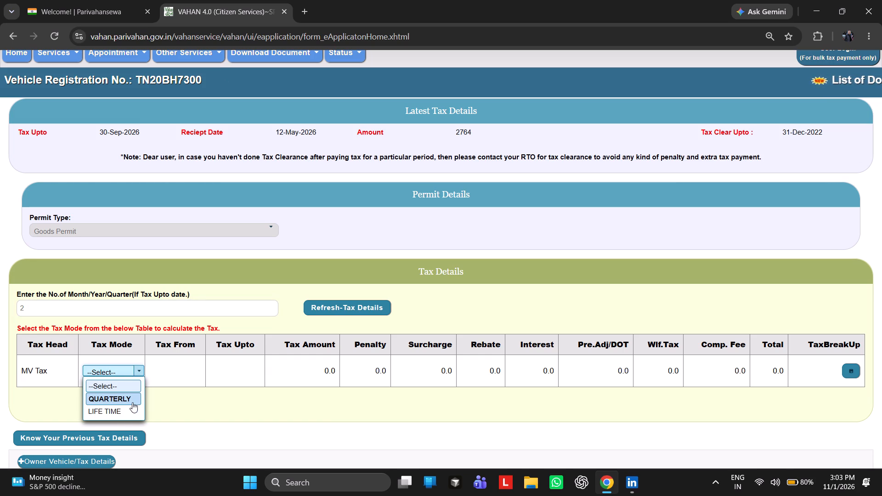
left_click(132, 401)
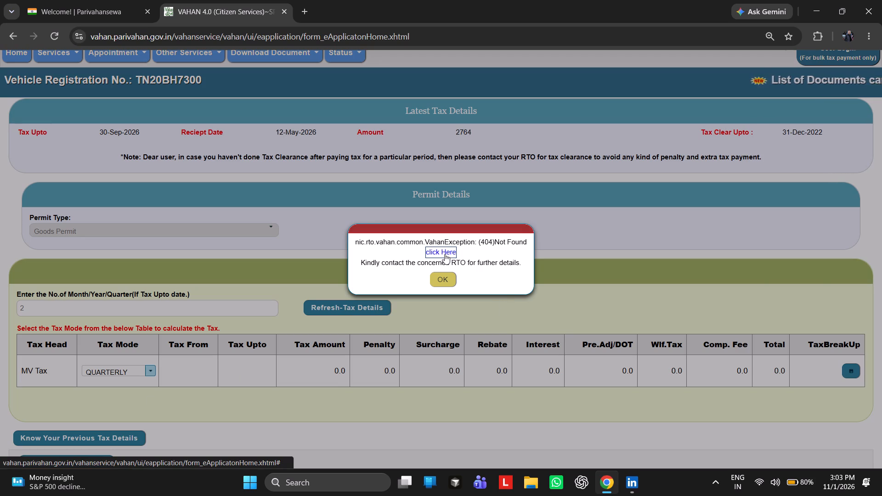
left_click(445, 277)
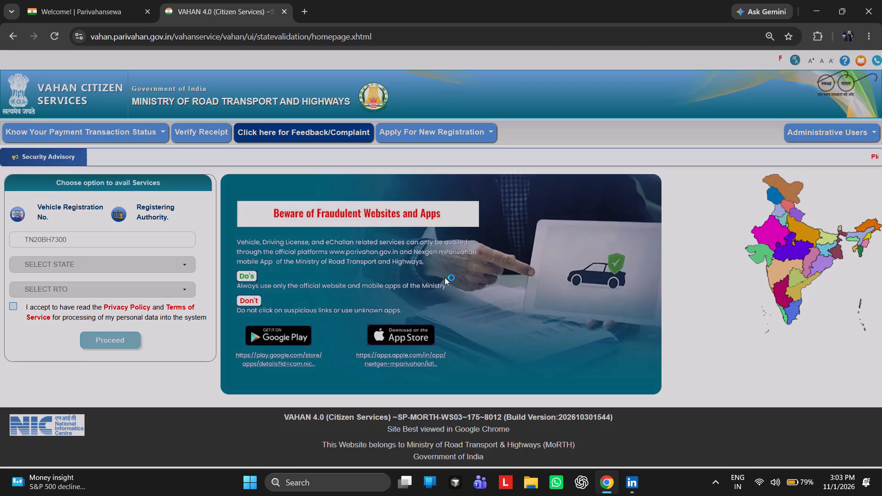
Close the mobile number notice, try to proceed with the prefilled registration number after accepting the terms, and force-refresh the homepage.
left_click(600, 70)
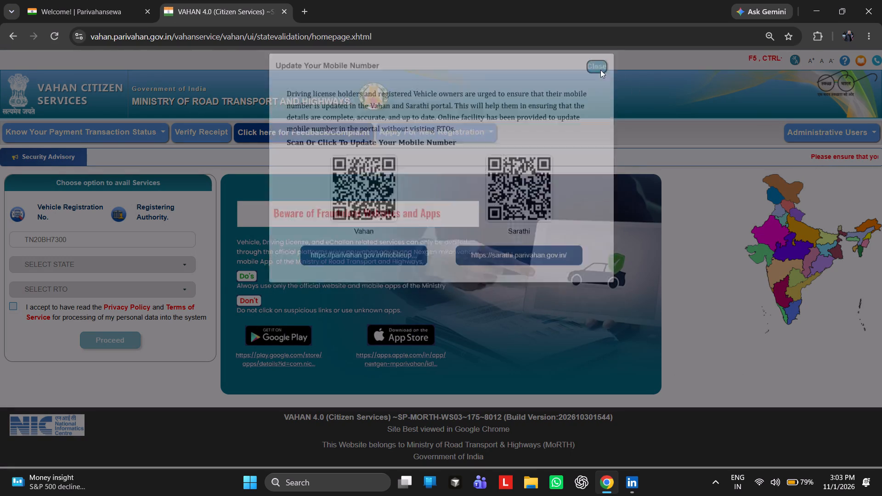
left_click(13, 308)
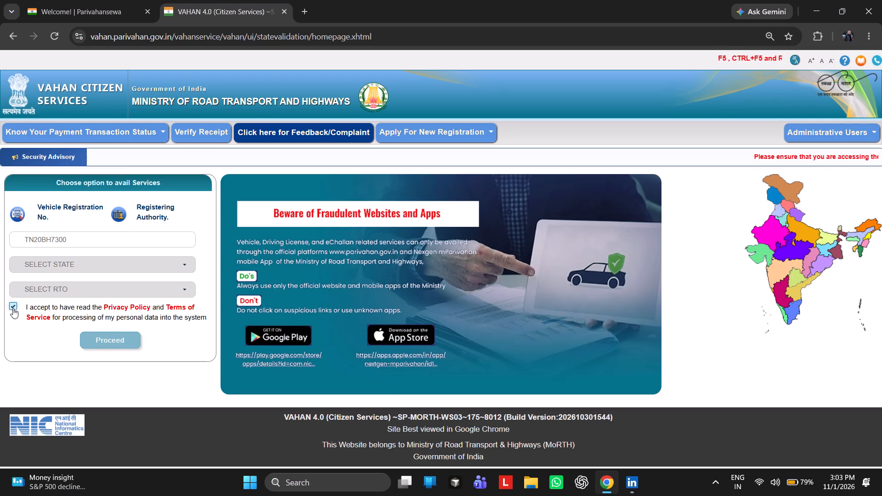
left_click(105, 338)
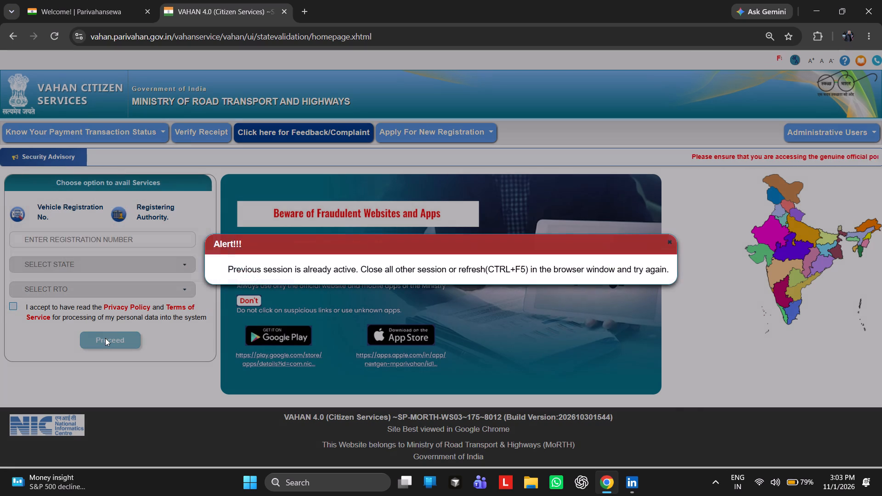
key("ctrl+F5")
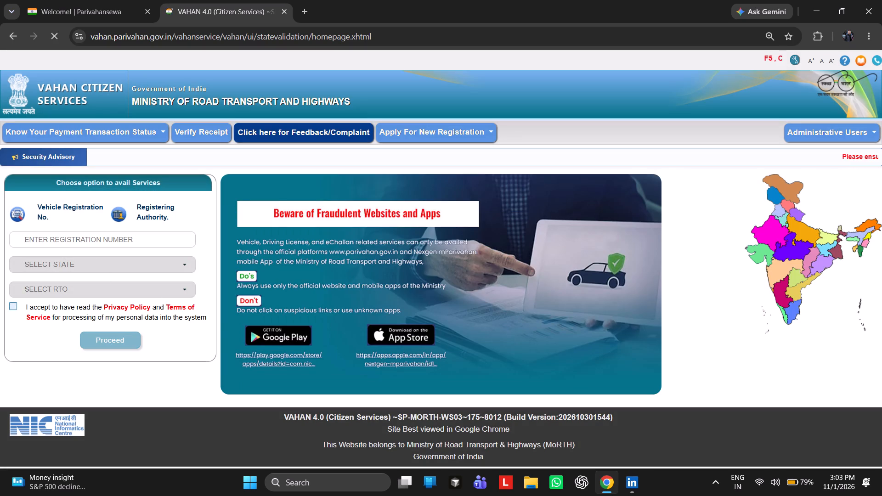
Close the mobile number notice, enter the vehicle's registration number, accept the terms, and proceed through the authentication modes notice to the services page.
left_click(91, 240)
left_click(755, 193)
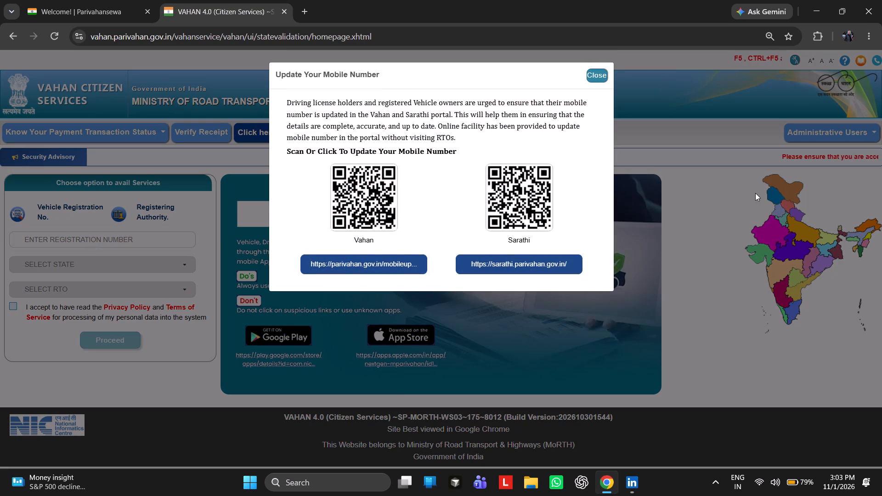
left_click(43, 235)
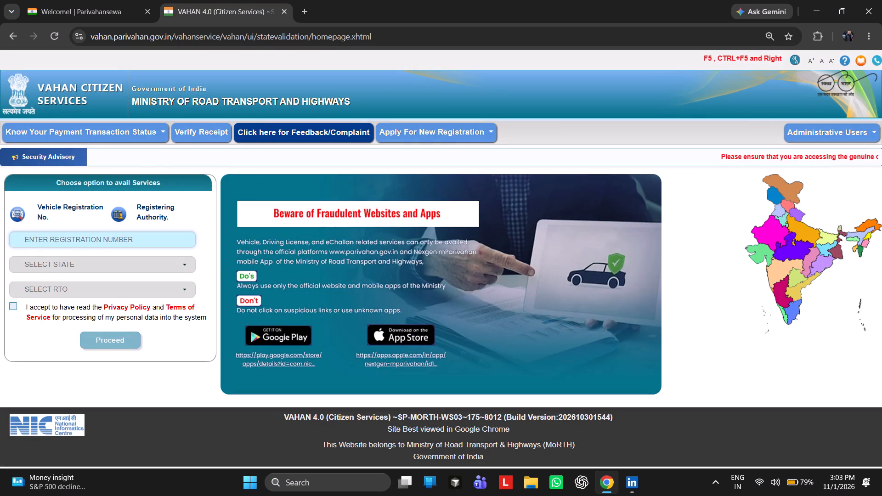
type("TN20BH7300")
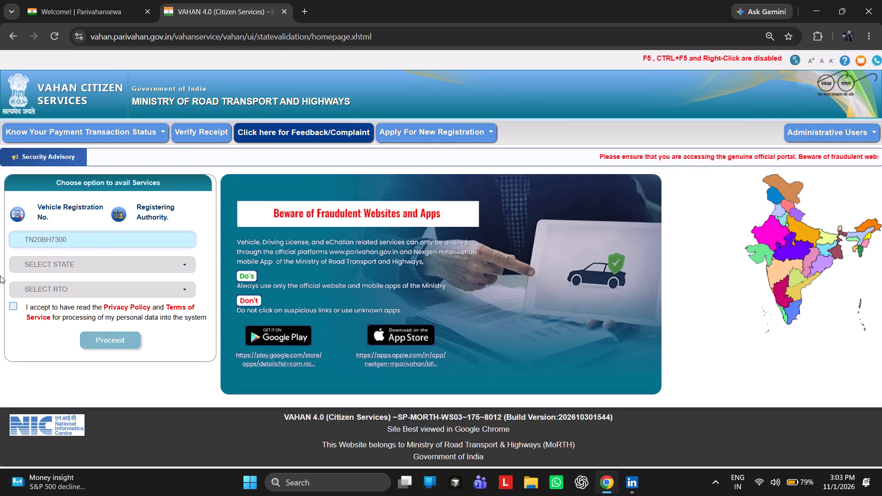
left_click(17, 308)
left_click(12, 305)
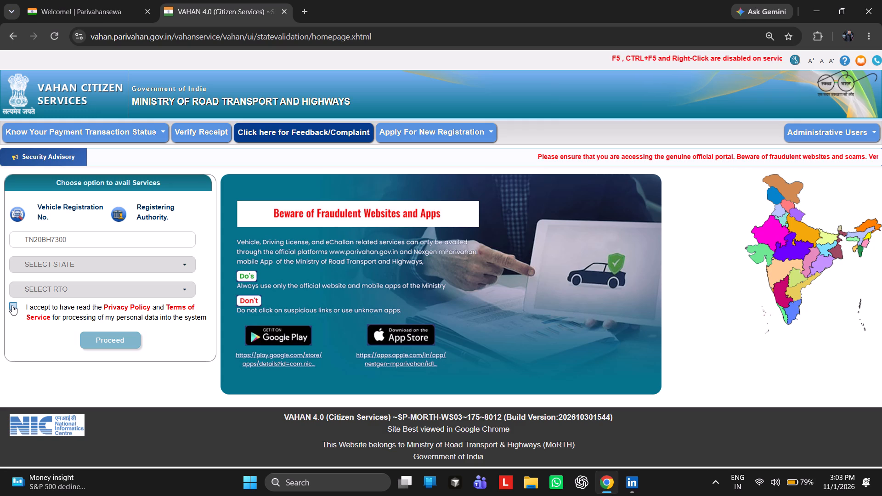
left_click(102, 338)
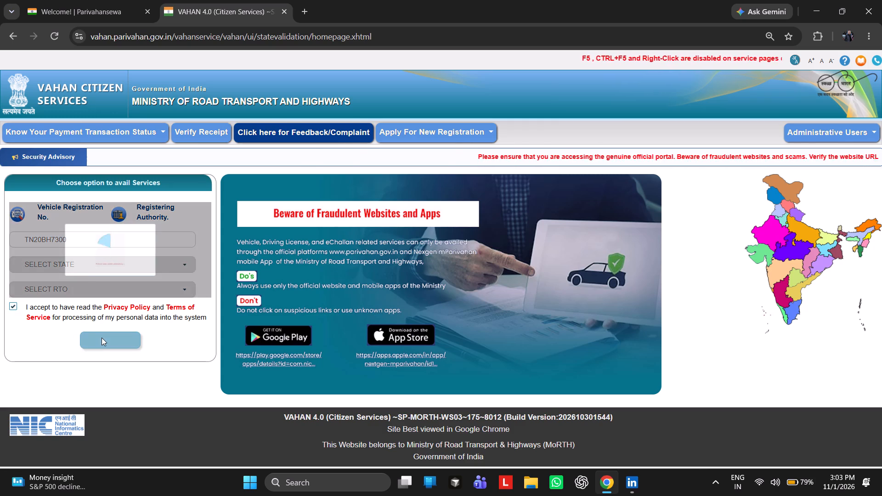
scroll(394, 330, "down", 3)
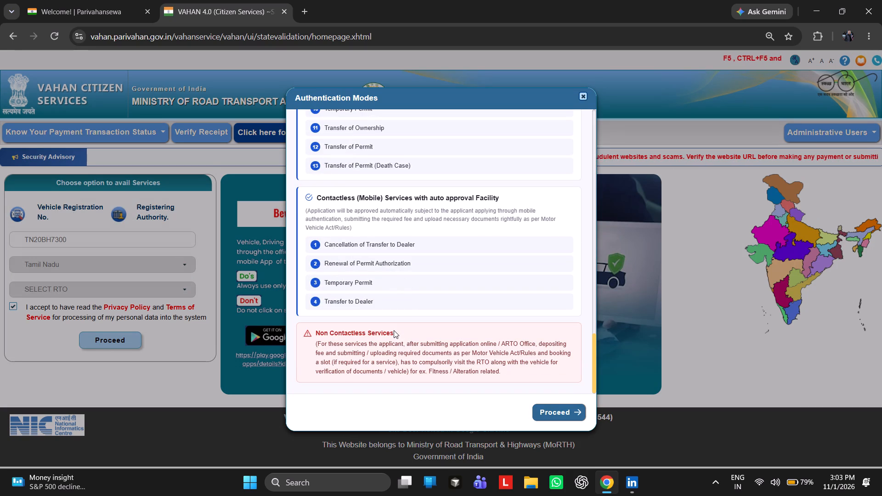
left_click(541, 420)
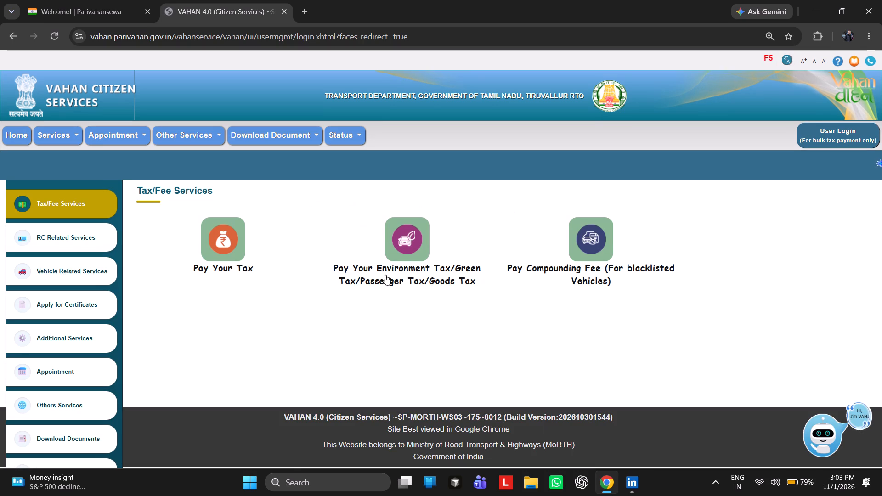
Open the road tax payment application and verify and submit the vehicle with the last five characters of its chassis number.
left_click(232, 235)
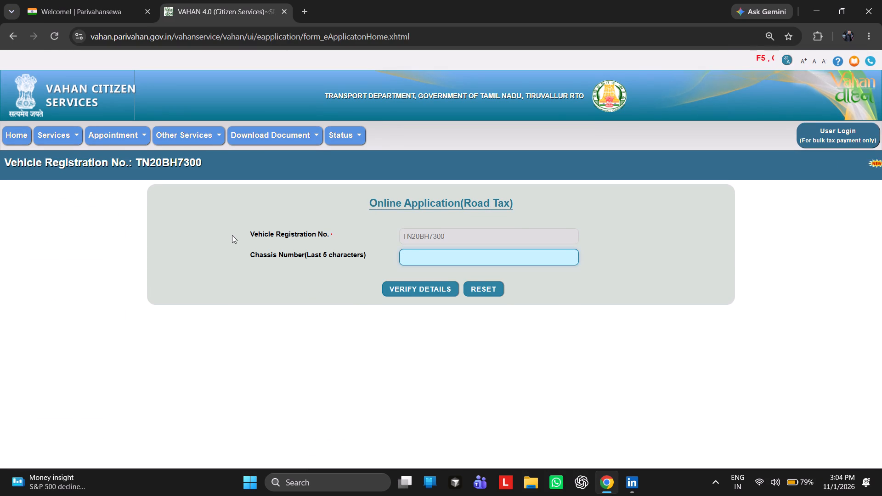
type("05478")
left_click(413, 286)
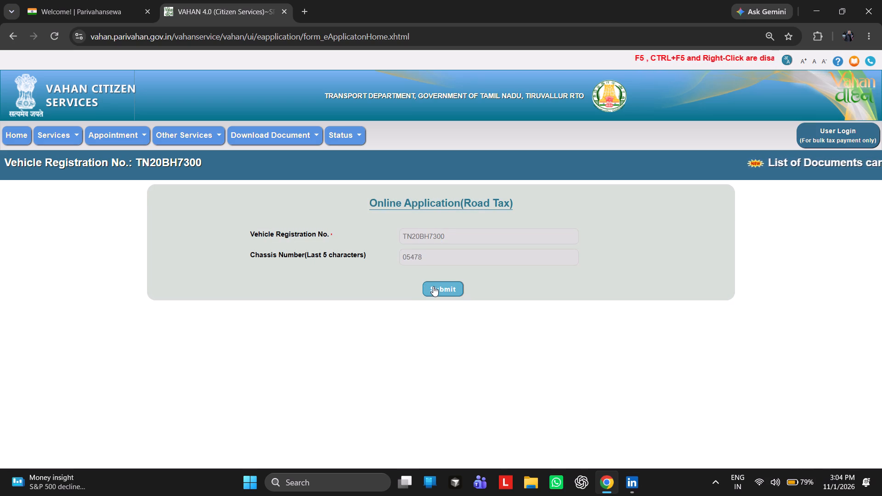
left_click(434, 286)
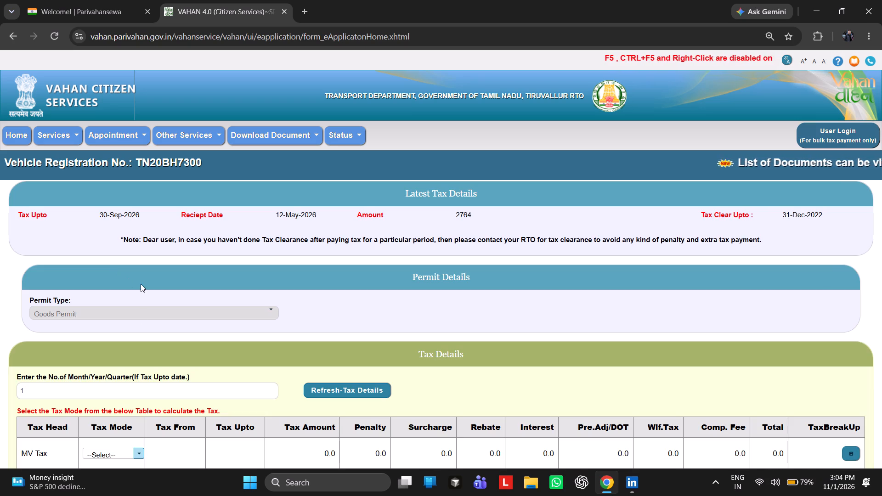
Set the number of periods to 2 and calculate the MV Tax with the QUARTERLY tax mode.
scroll(140, 314, "down", 2)
left_click(89, 272)
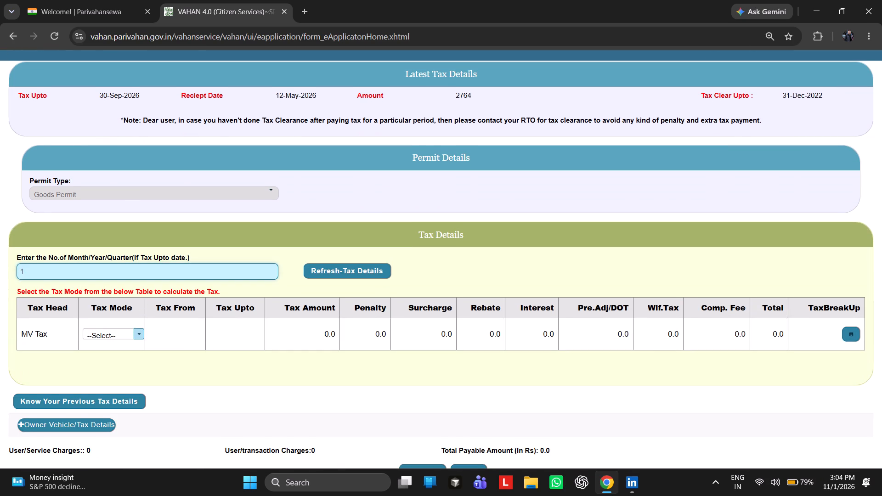
key("BackSpace")
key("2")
scroll(89, 272, "down", 1)
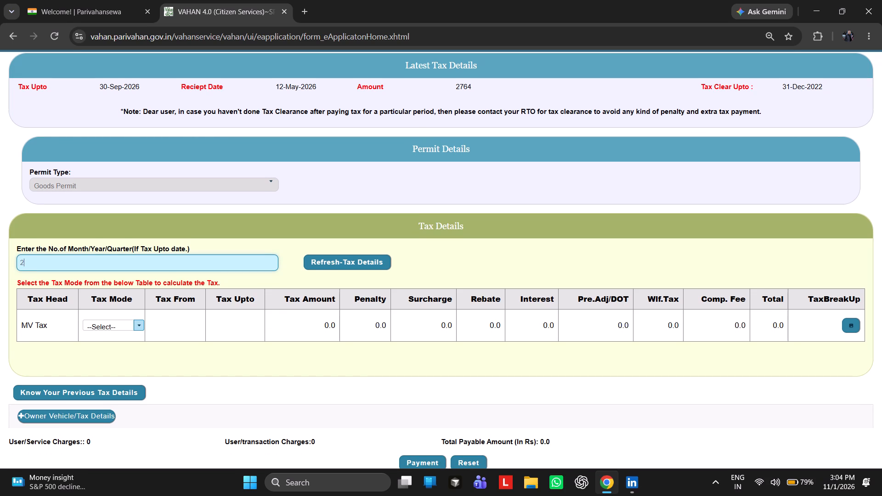
left_click(118, 324)
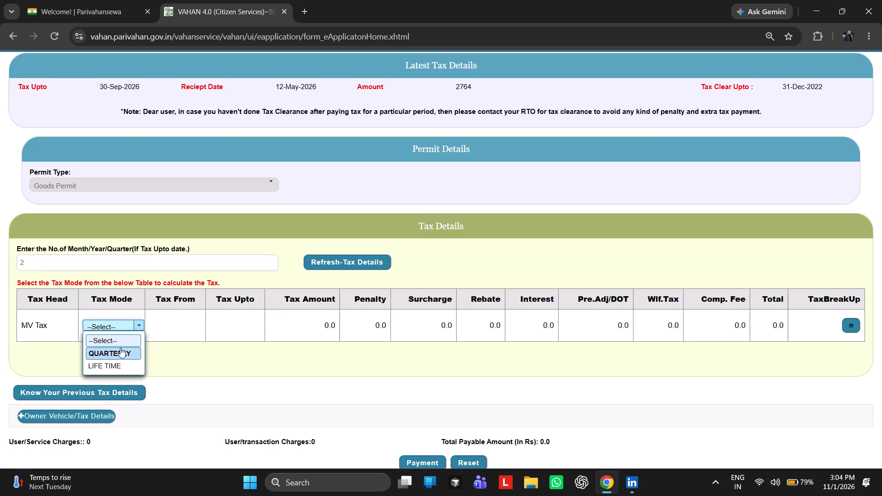
left_click(120, 348)
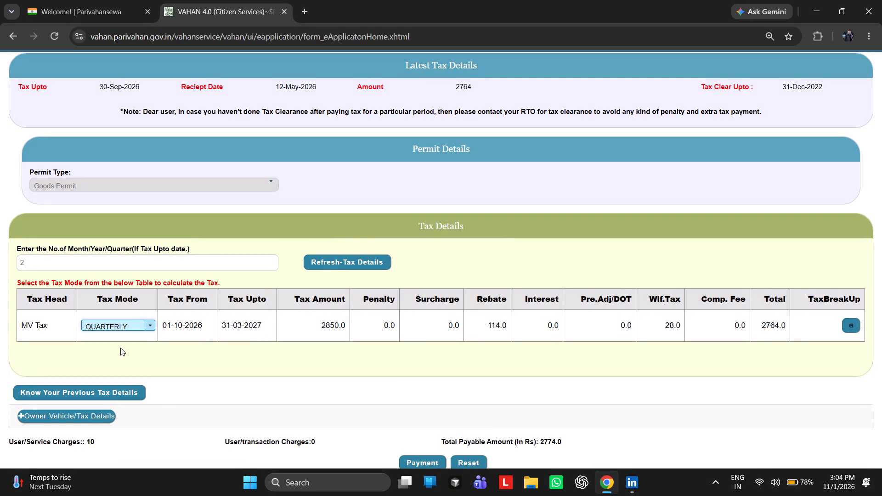
scroll(738, 338, "down", 1)
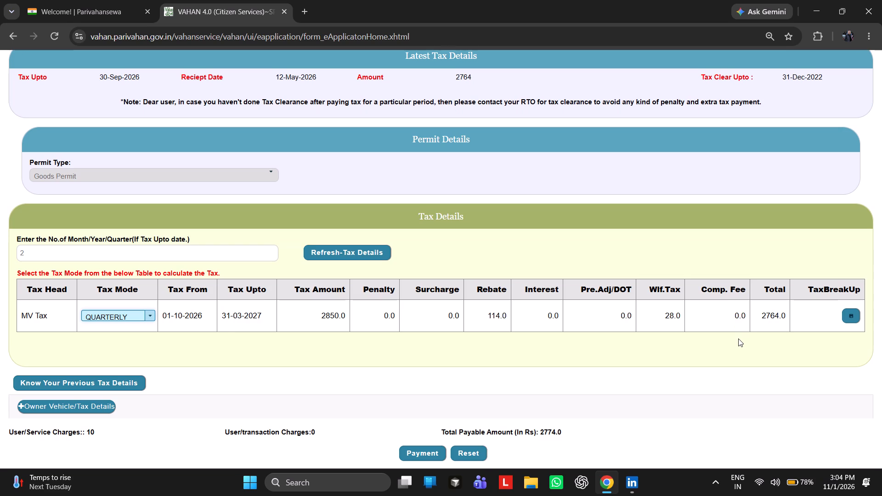
scroll(738, 338, "down", 3)
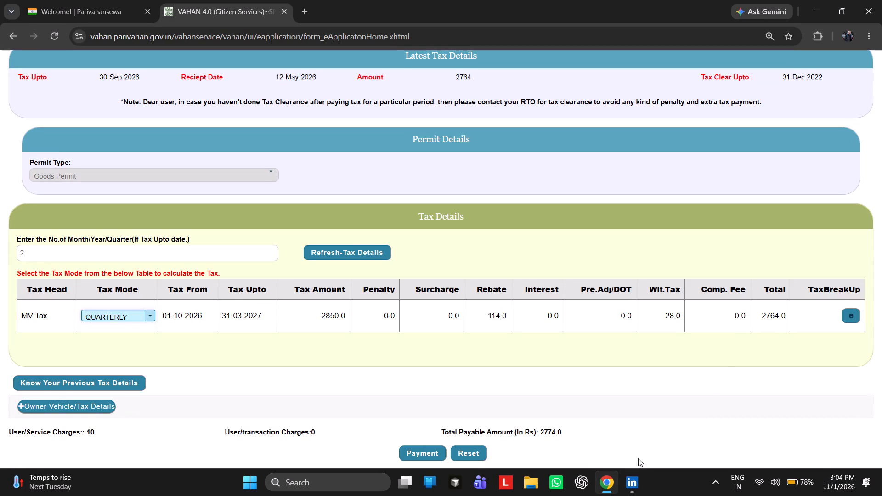
Start the payment, declare the stated tax details correct, and confirm it to continue to the payment gateway.
left_click(418, 446)
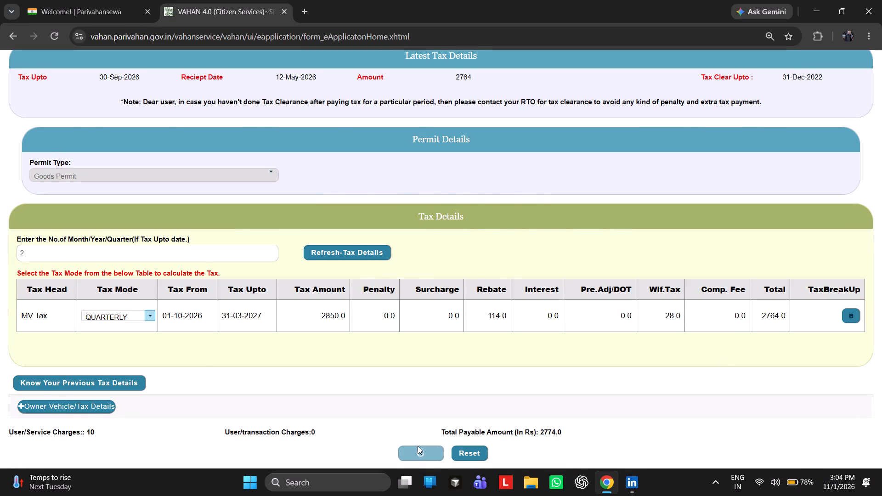
left_click(343, 277)
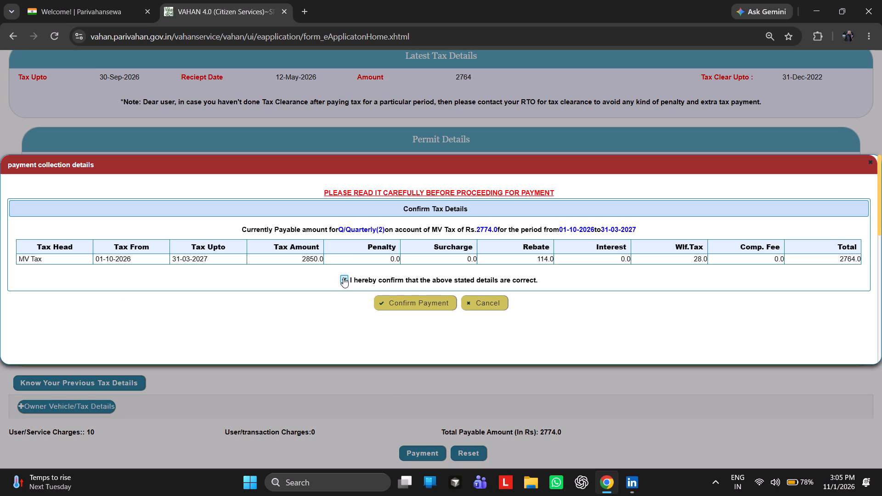
left_click(384, 302)
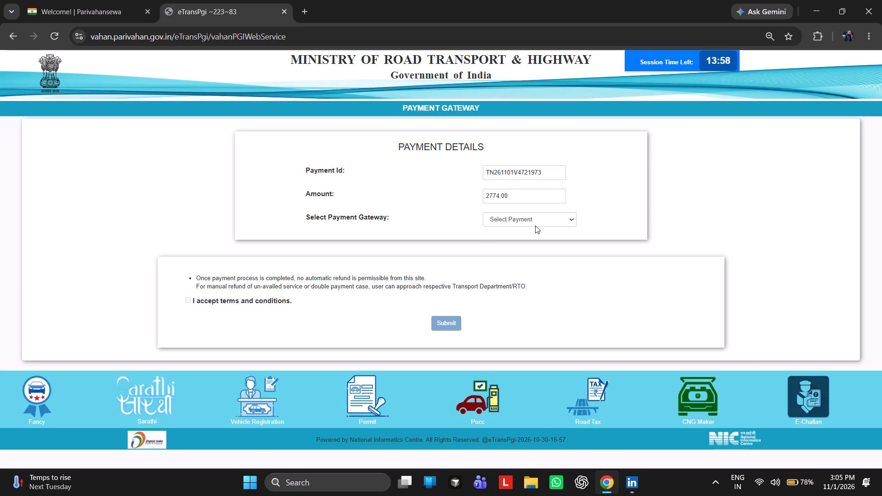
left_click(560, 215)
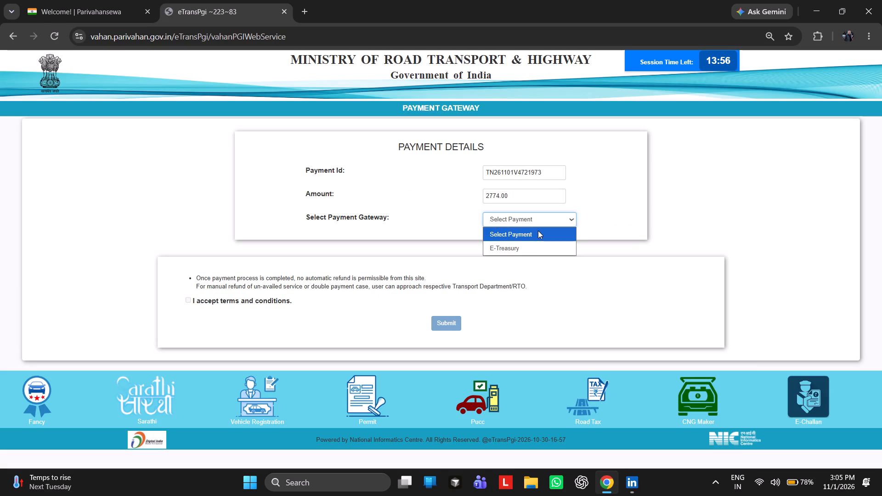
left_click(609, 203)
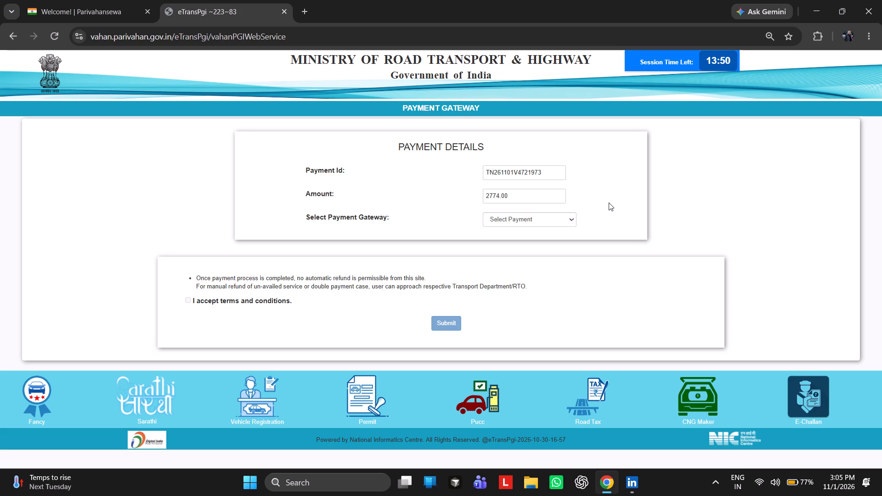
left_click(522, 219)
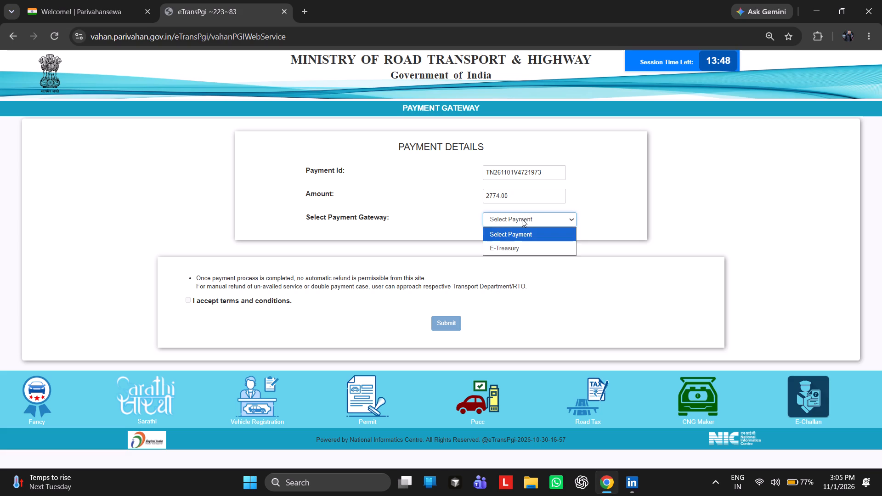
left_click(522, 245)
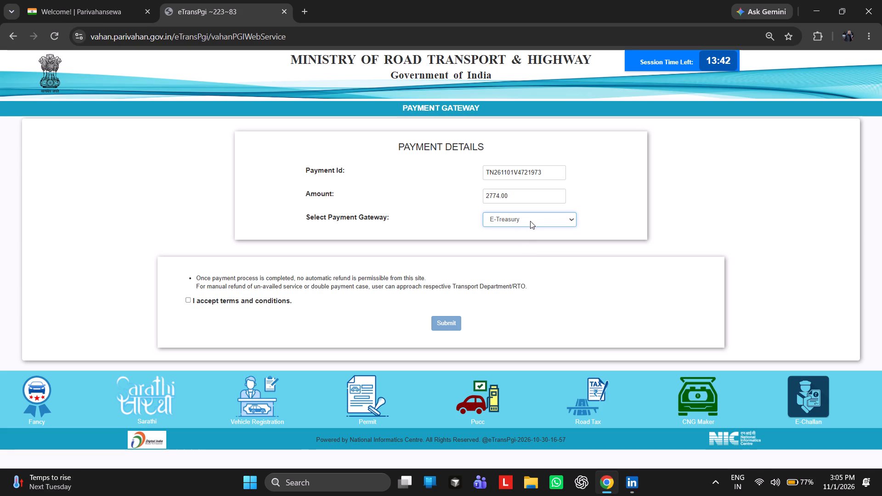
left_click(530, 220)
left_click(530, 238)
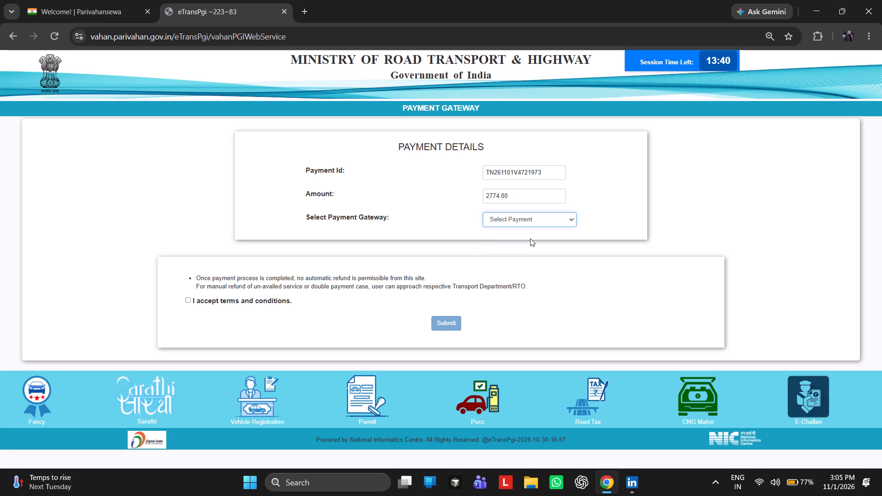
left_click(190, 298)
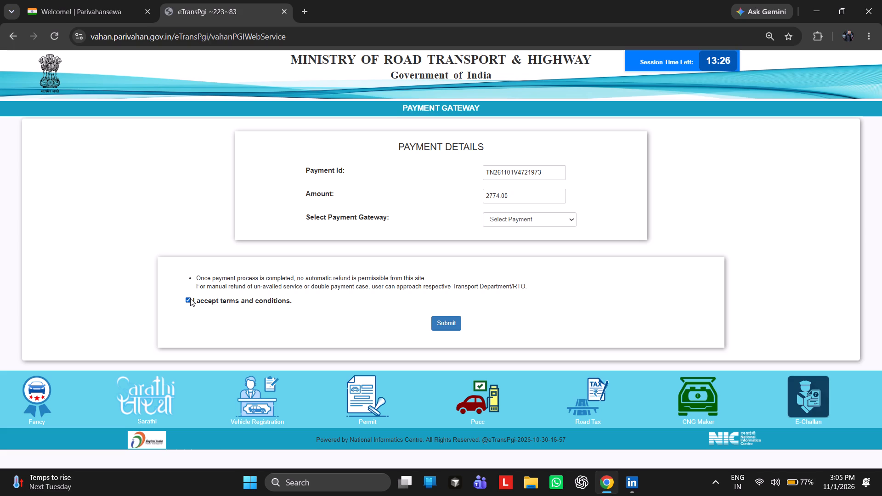
Select E-Treasury as the payment gateway, accept the terms and conditions, and submit the payment details.
left_click(520, 223)
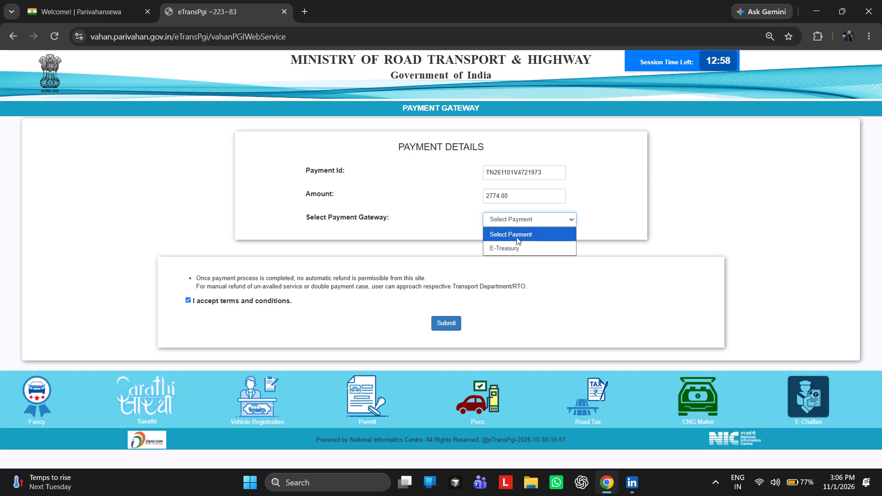
left_click(512, 244)
scroll(512, 244, "down", 1)
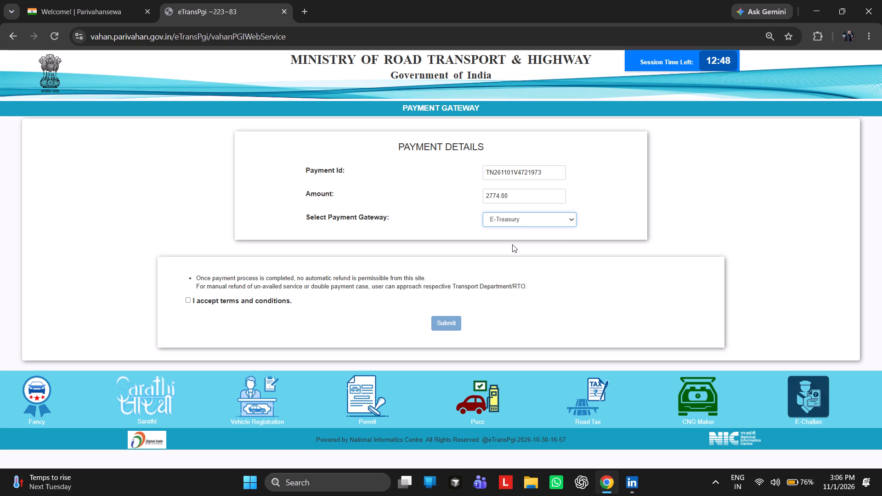
left_click(189, 303)
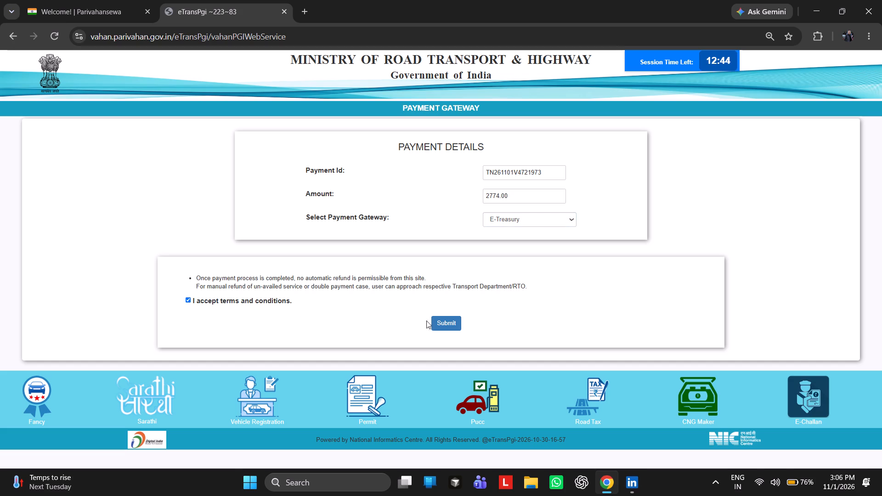
left_click(449, 324)
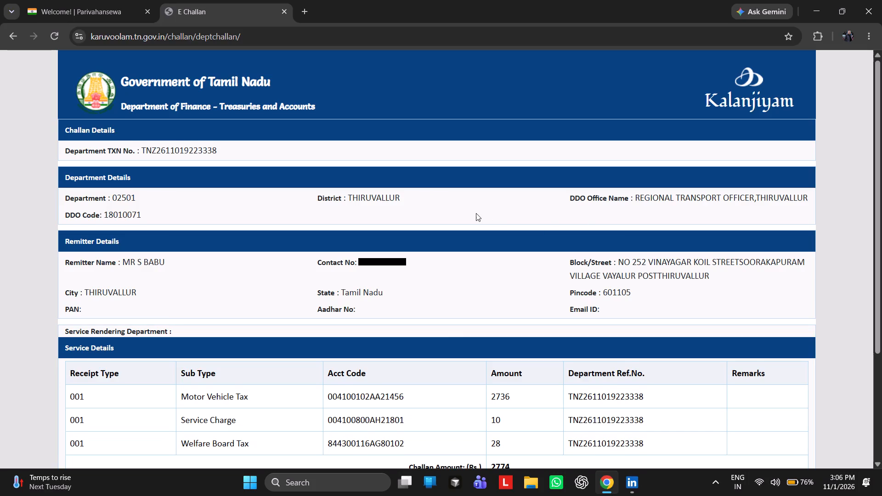
Choose Canara Bank Gateway as the bank payment gateway in the e-challan's payment details.
scroll(476, 213, "down", 3)
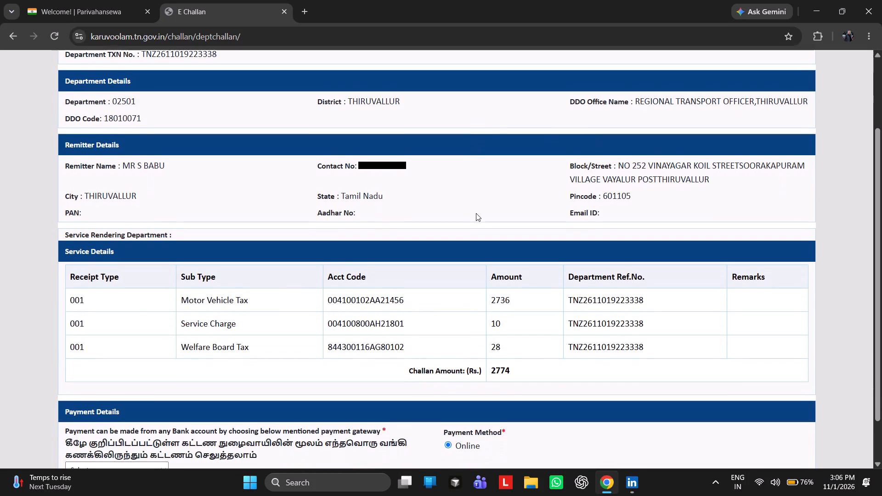
scroll(476, 213, "down", 3)
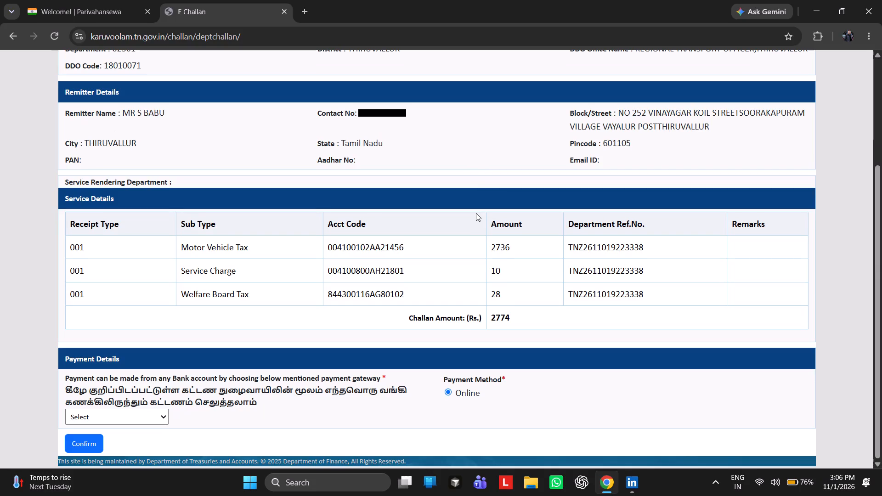
scroll(476, 213, "down", 2)
left_click(115, 417)
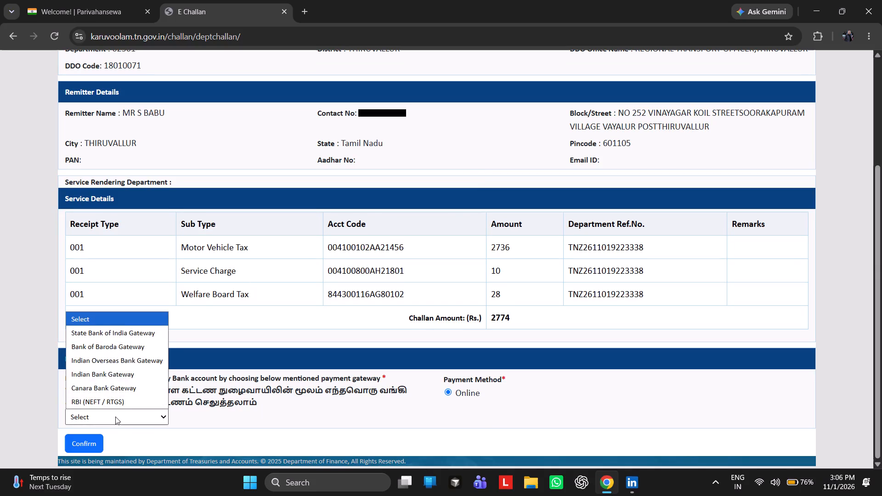
left_click(116, 385)
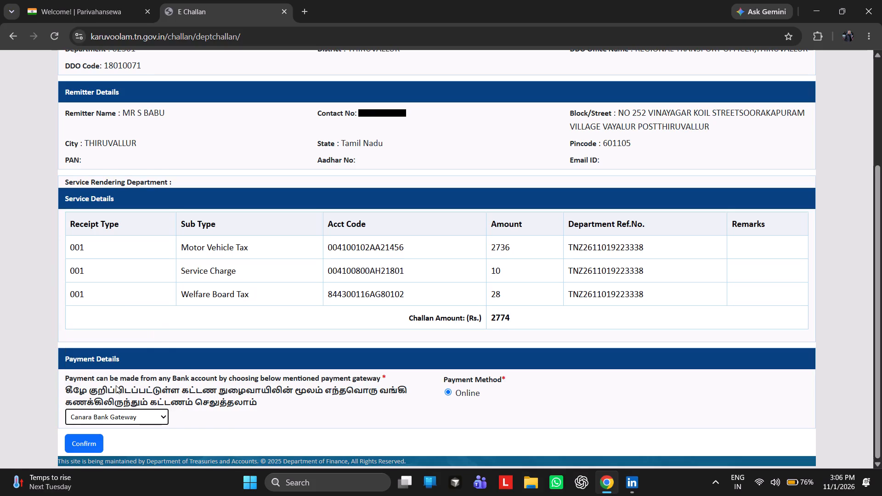
Examine the e-challan's department, remitter, service and payment details before confirming.
scroll(329, 305, "up", 1)
scroll(329, 305, "left", 1)
scroll(329, 305, "up", 1)
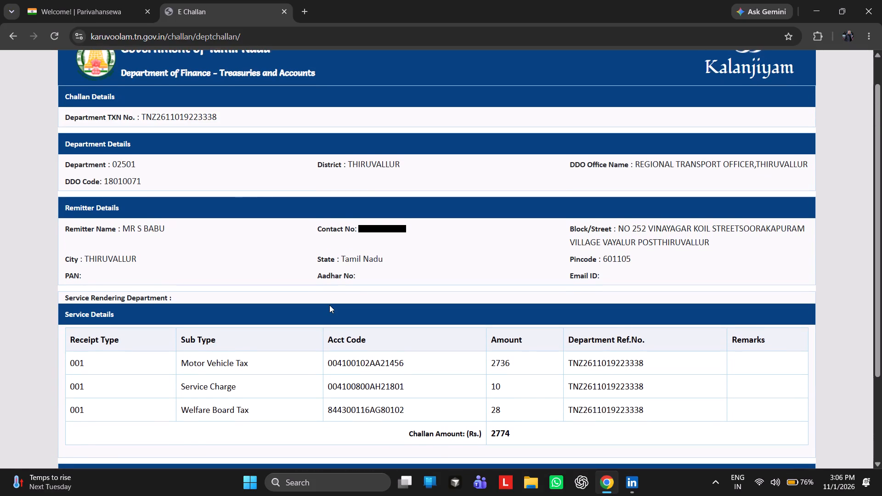
scroll(320, 212, "down", 4)
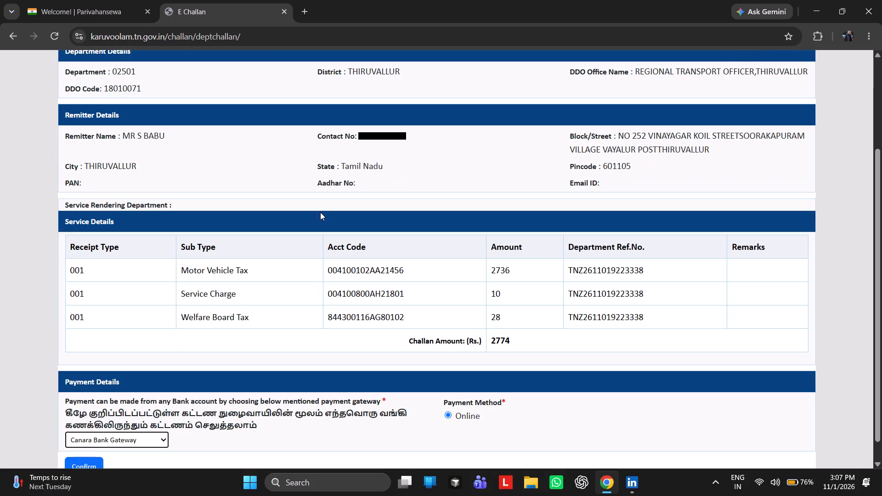
scroll(320, 212, "up", 1)
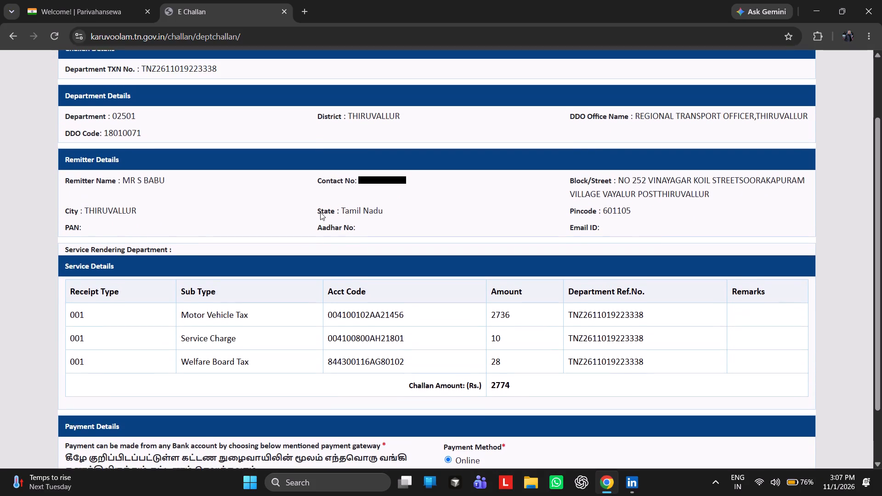
scroll(320, 212, "up", 1)
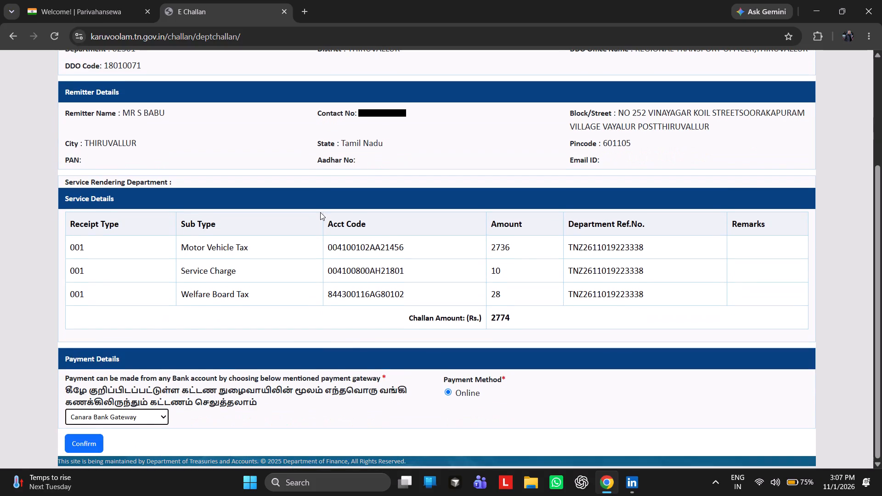
scroll(320, 212, "down", 2)
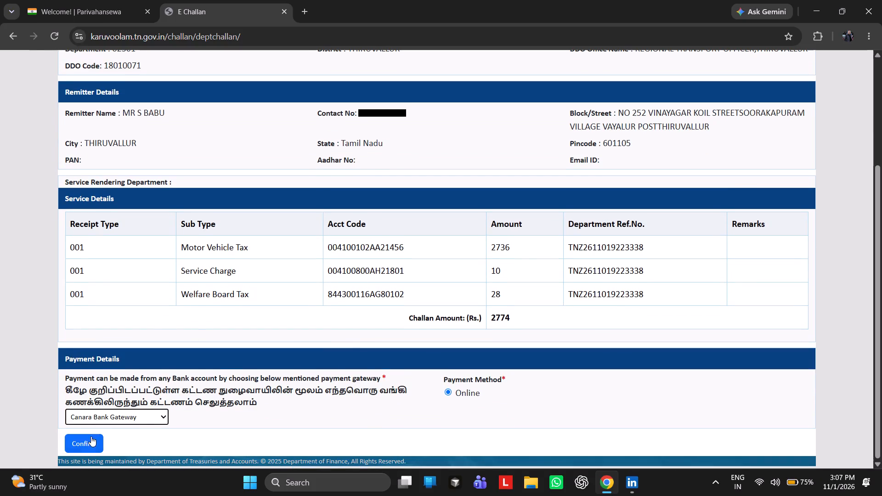
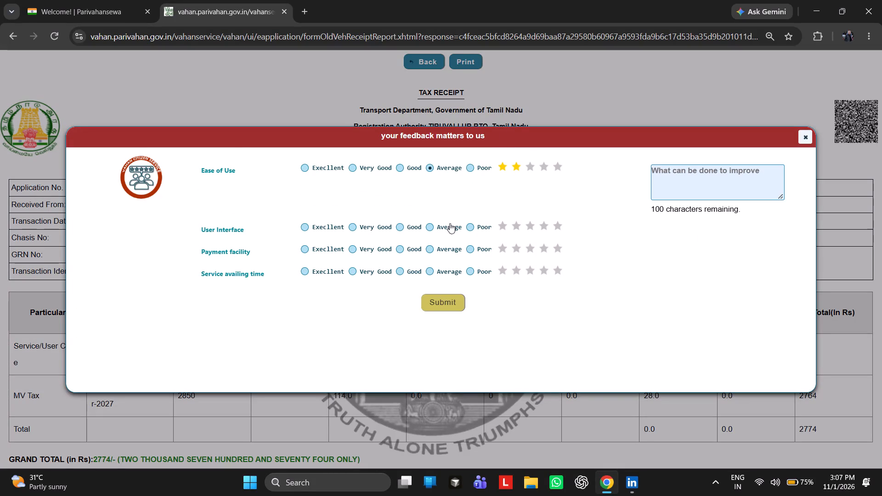
Rate User Interface as Average and both Payment facility and Service availing time as Good, and submit the feedback.
left_click(427, 227)
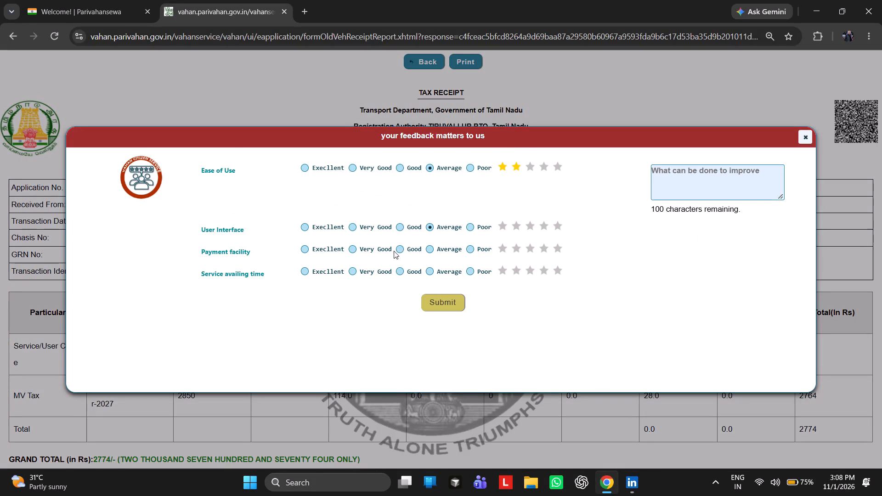
left_click(397, 250)
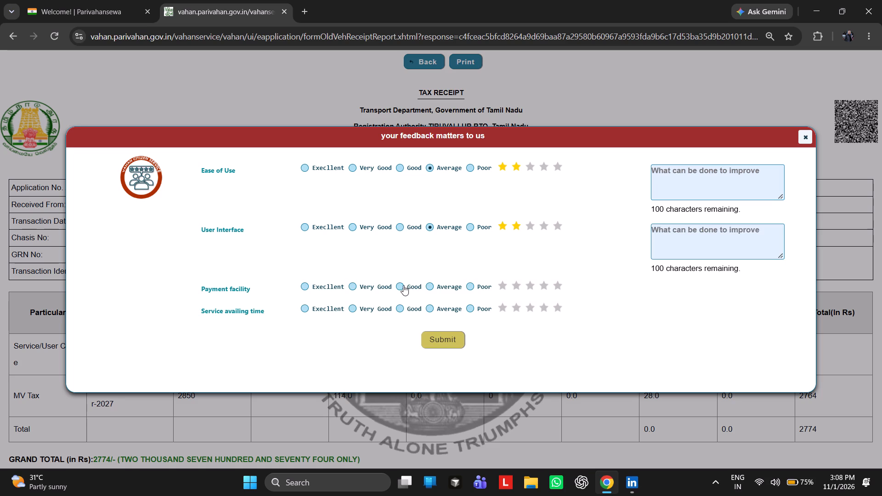
left_click(403, 285)
left_click(402, 307)
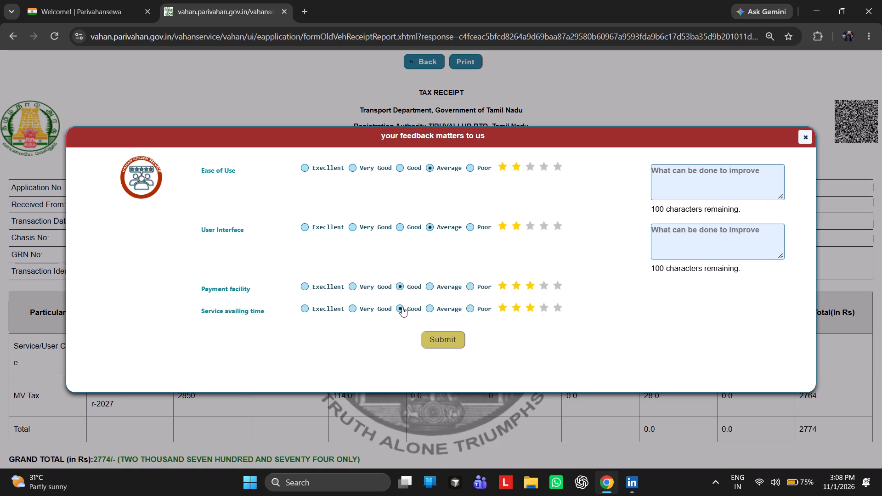
left_click(430, 338)
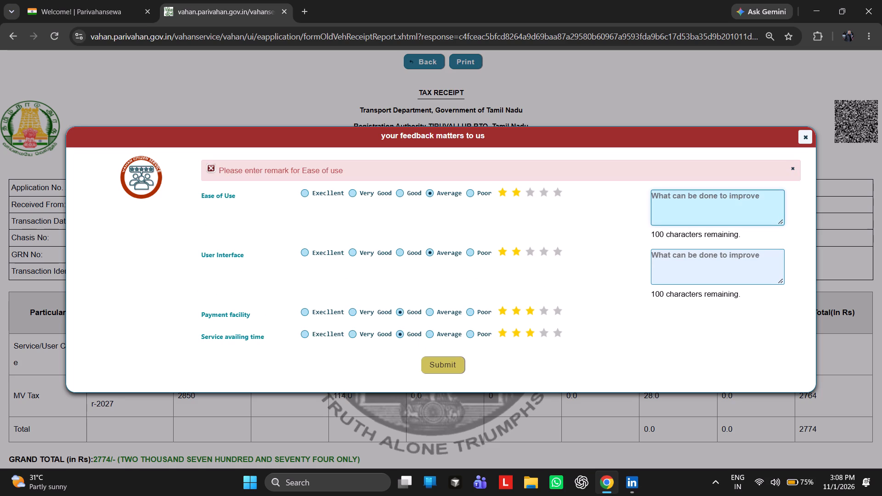
Enter NIL as the improvement remark for Ease of Use and User Interface, and submit the feedback.
left_click(714, 204)
type("nil")
key("BackSpace")
key("BackSpace")
key("BackSpace")
key("BackSpace")
type("NL")
key("BackSpace")
type("IL")
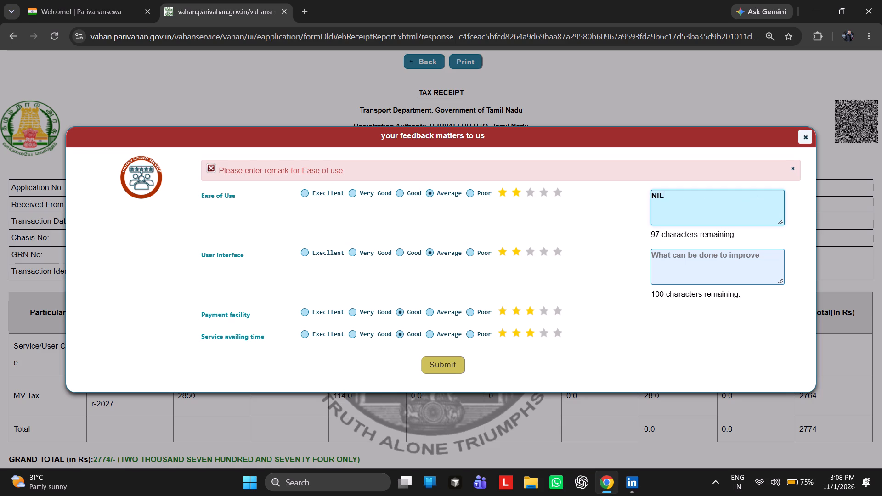
left_click(722, 249)
type("NIL")
left_click(434, 358)
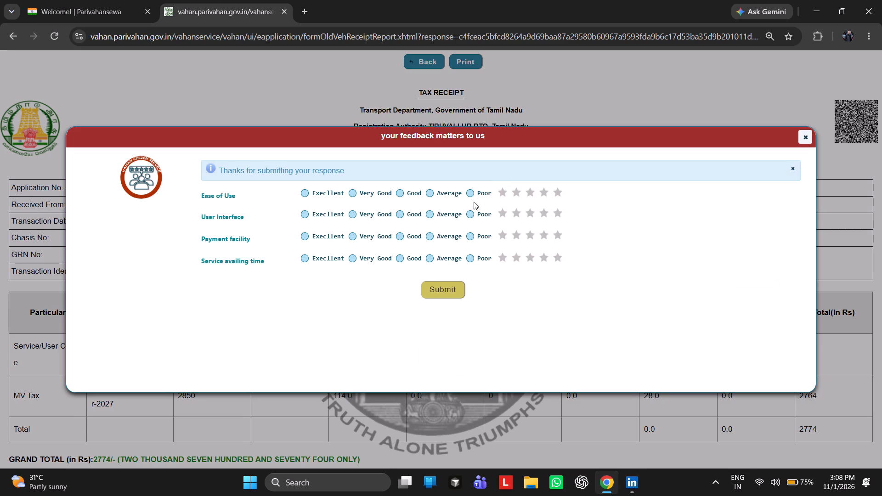
Fill in a second set of ratings: Ease of Use as Poor; User Interface, Payment facility and Service availing time as Average.
left_click(469, 191)
left_click(429, 251)
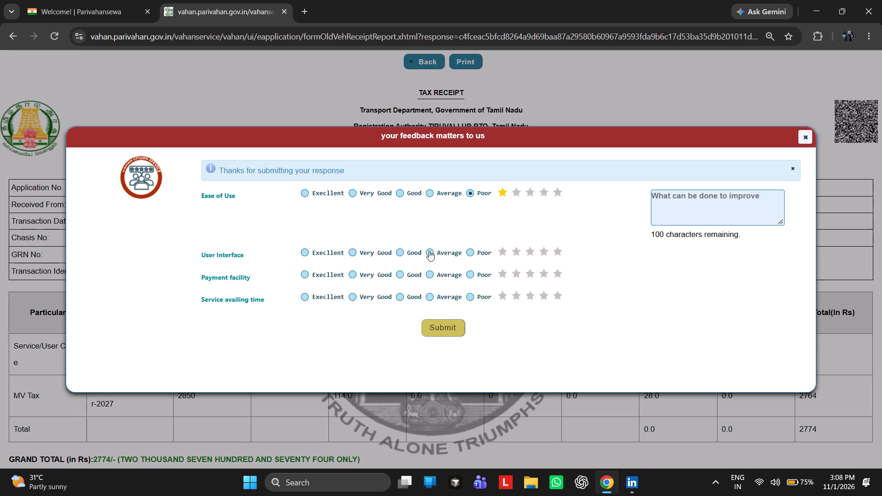
left_click(430, 312)
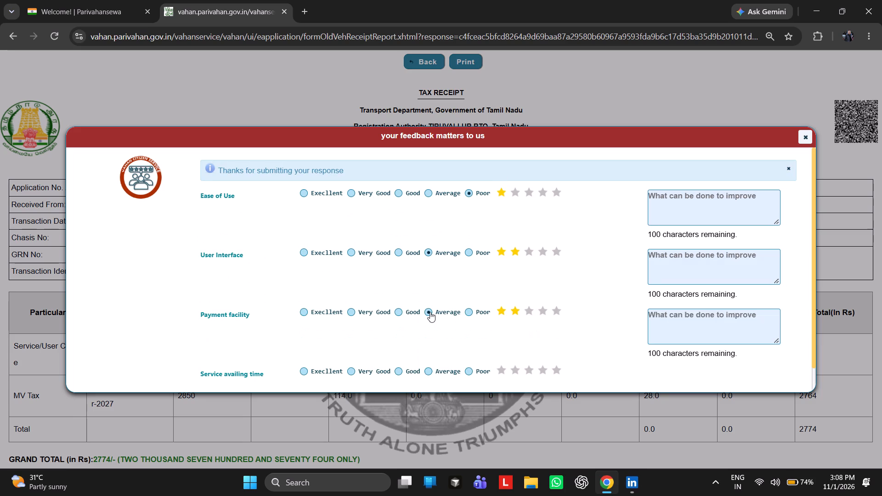
left_click(428, 374)
Enter NIL as the improvement remark for all four rated items, submit the feedback and close the feedback form.
left_click(679, 212)
type("nIL")
left_click(673, 263)
type("NIL")
left_click(679, 330)
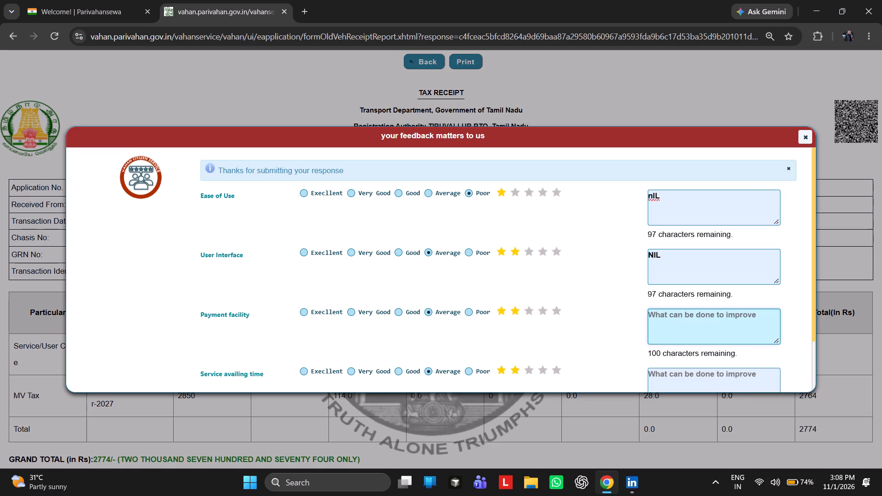
left_click(679, 330)
key("n")
type("IL")
scroll(679, 330, "down", 2)
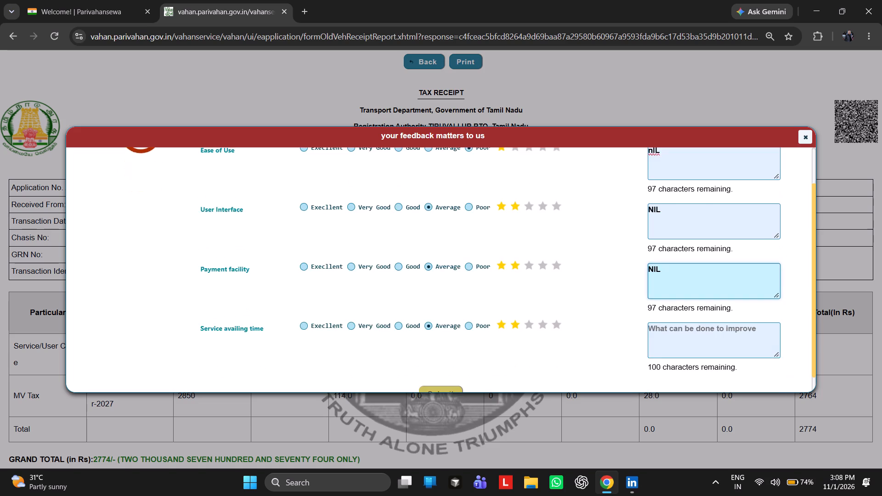
left_click(704, 323)
type("NIL")
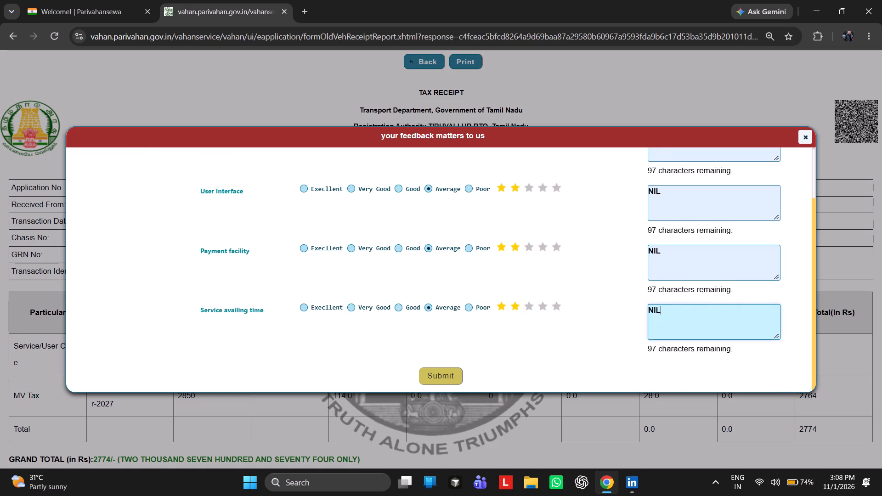
left_click(438, 373)
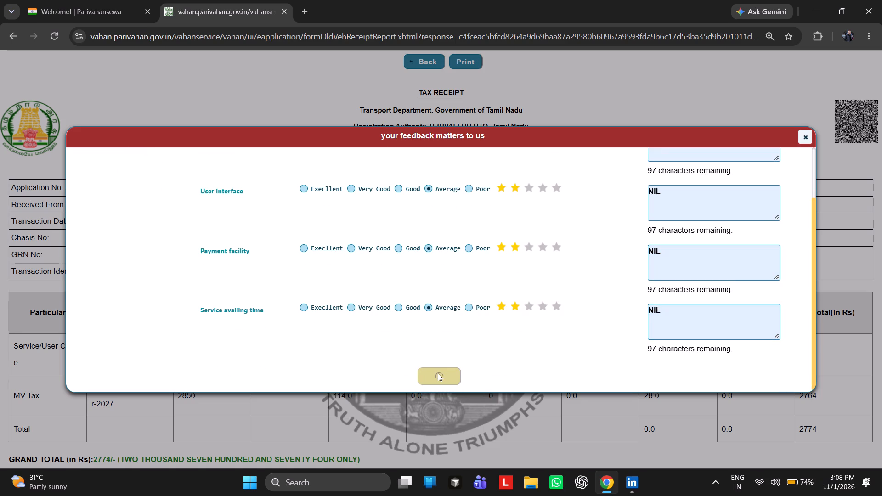
left_click(806, 137)
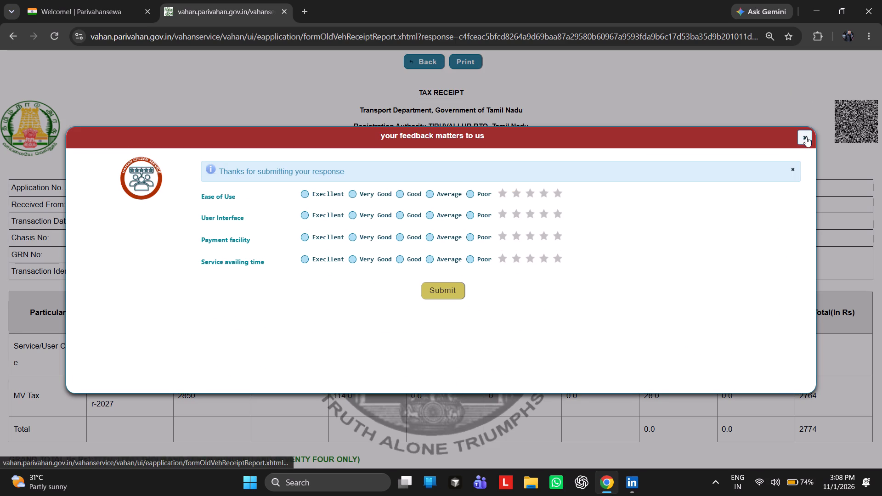
Examine the tax receipt's transaction details, charge breakdown, grand total and notes.
scroll(403, 206, "down", 2)
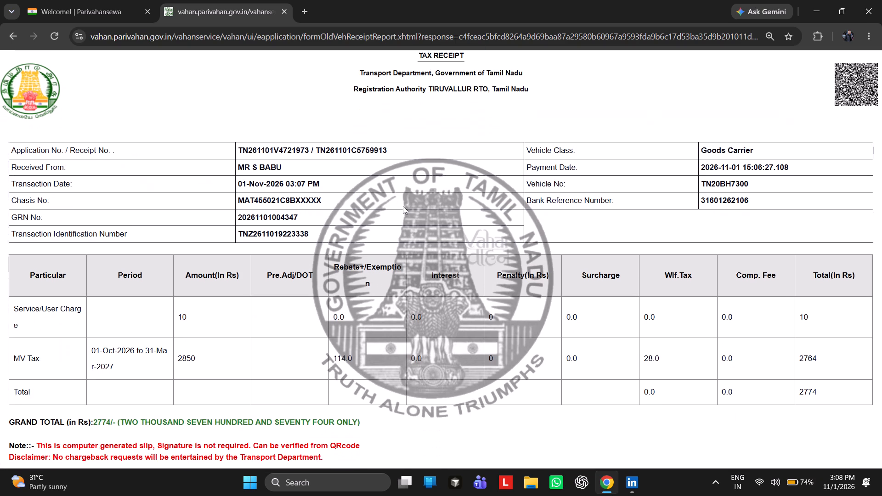
scroll(403, 206, "down", 2)
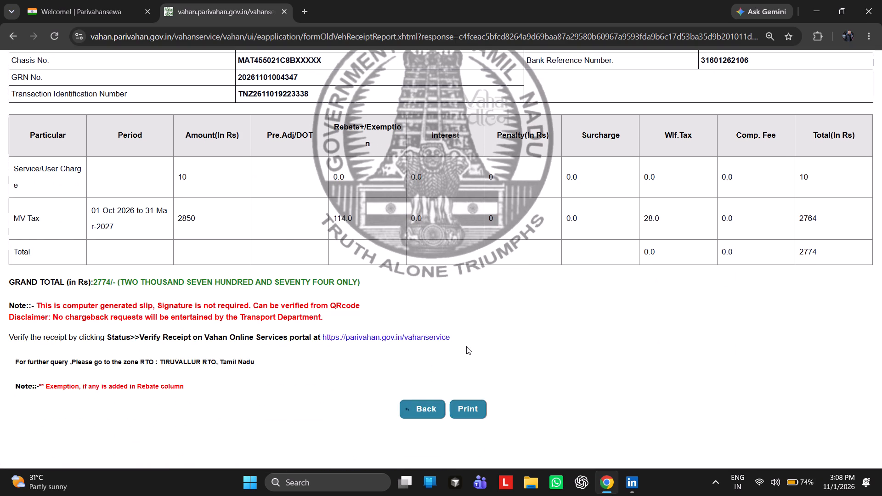
scroll(430, 307, "up", 2)
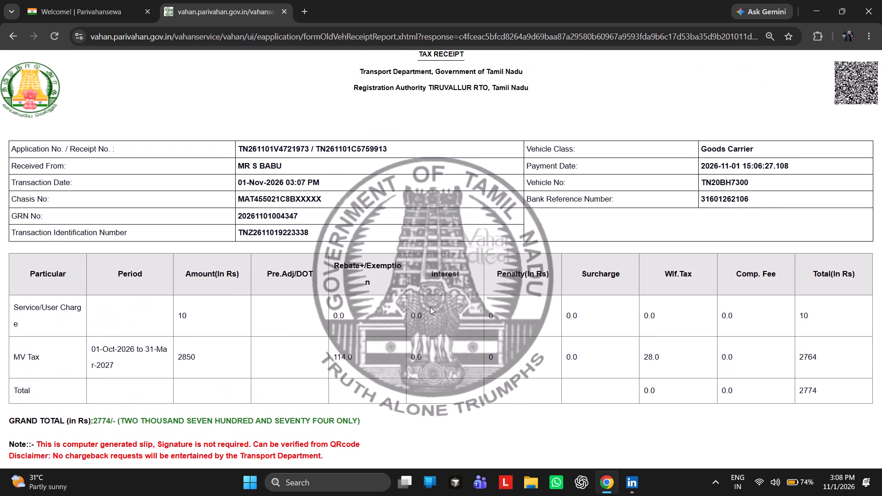
scroll(430, 307, "up", 2)
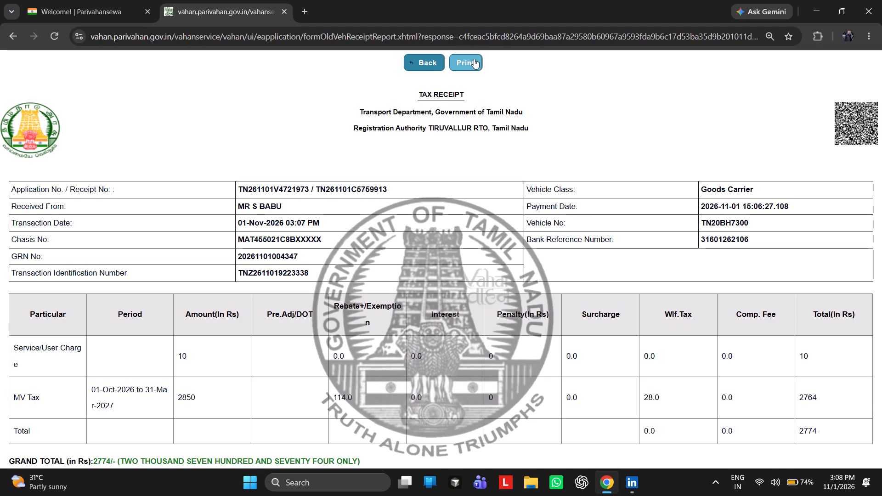
Print the tax receipt as a PDF to the Downloads folder under the file name tax.
left_click(474, 59)
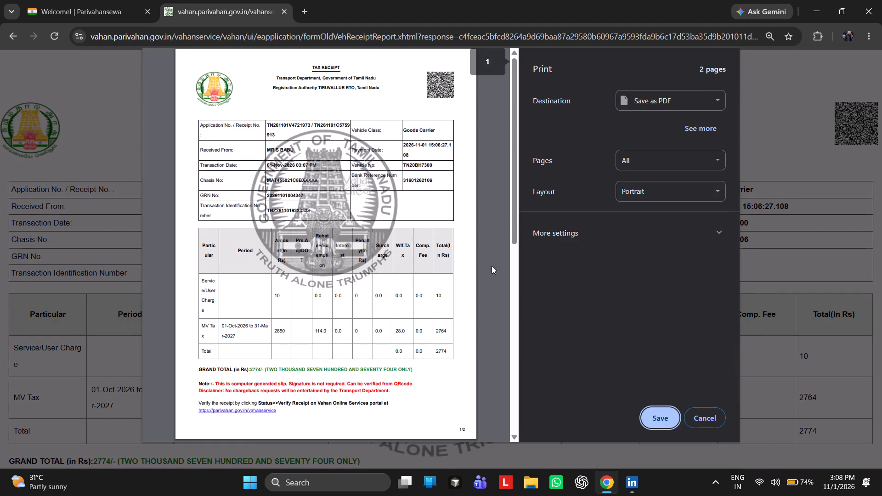
left_click(654, 413)
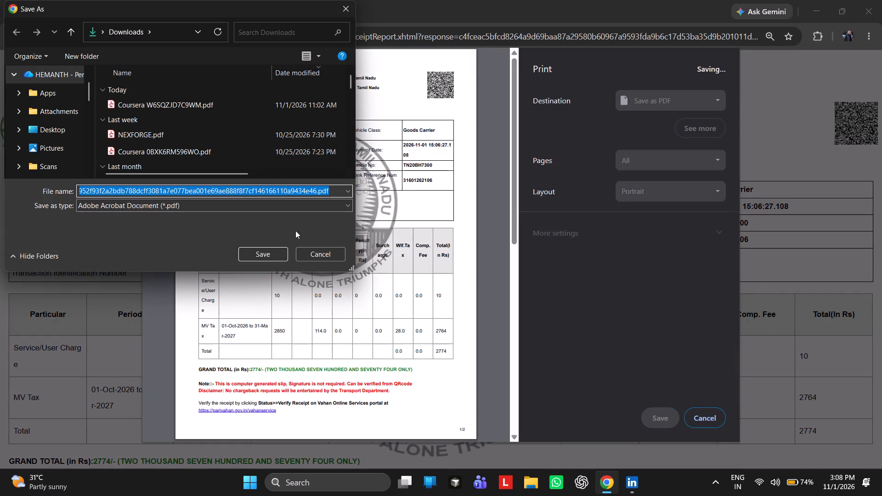
key("BackSpace")
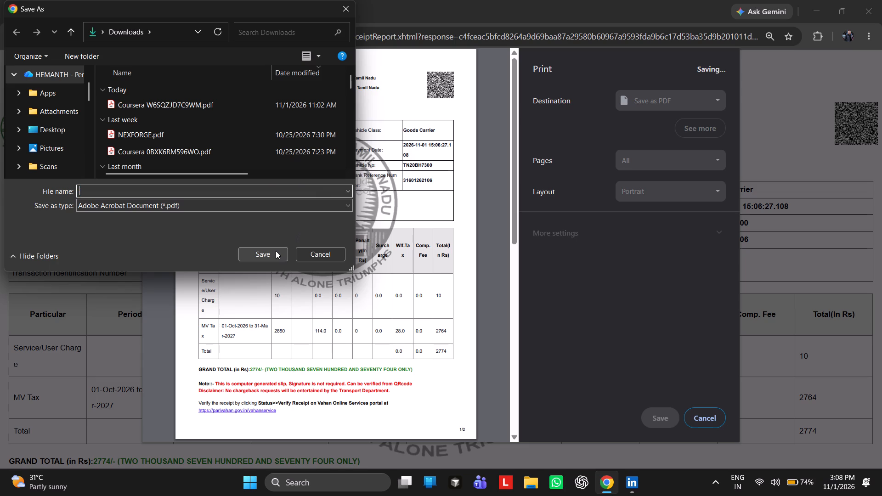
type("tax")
Save the tax receipt PDF in the Downloads folder under the file name TAX.
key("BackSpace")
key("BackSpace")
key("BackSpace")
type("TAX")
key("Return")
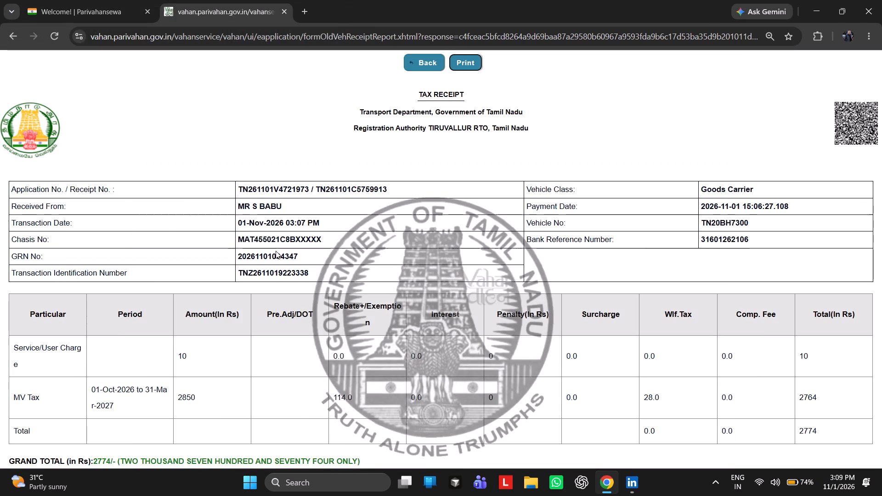
Leave the tax receipt and return to the Vahan Citizen Services home page.
scroll(276, 251, "down", 2)
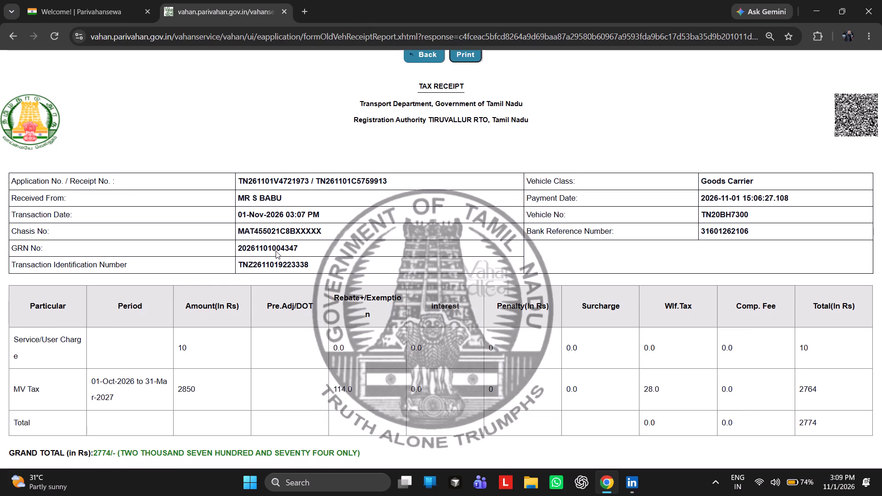
scroll(276, 251, "down", 1)
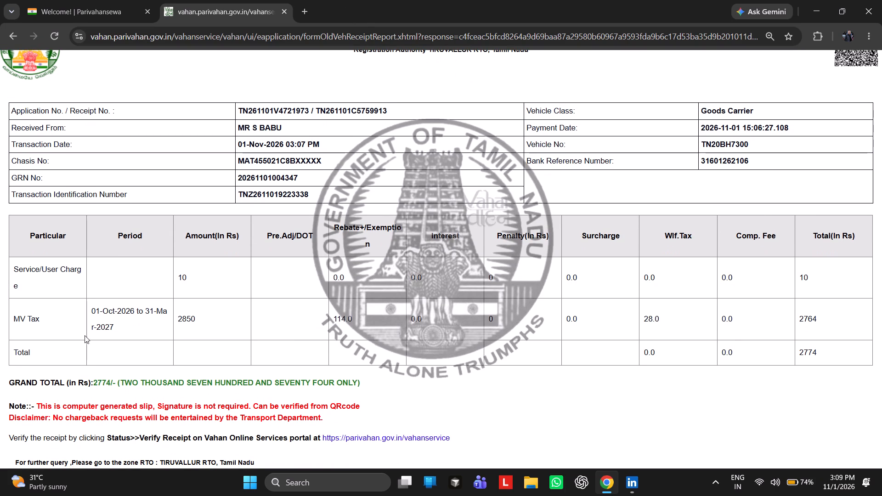
scroll(146, 342, "down", 2)
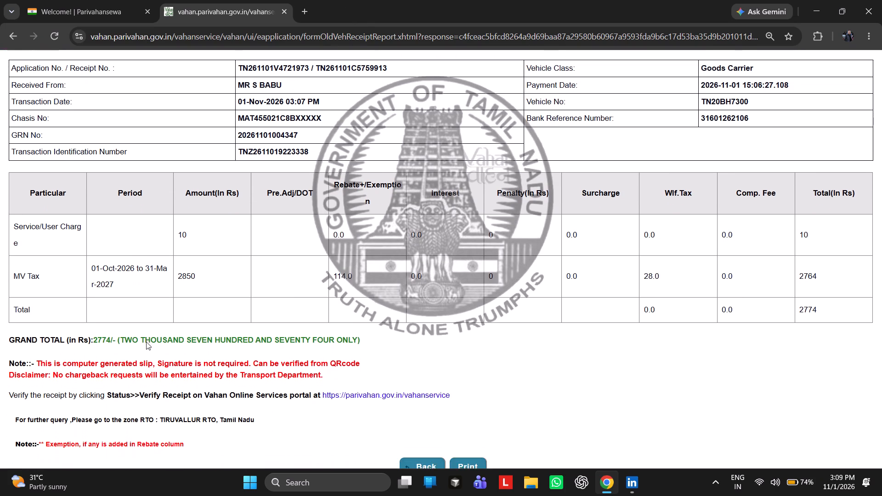
scroll(146, 342, "down", 1)
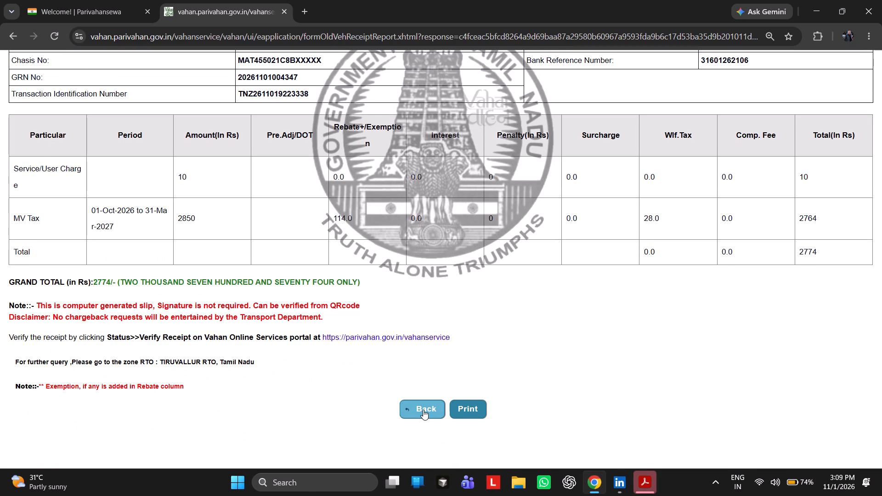
left_click(423, 410)
scroll(279, 102, "up", 4)
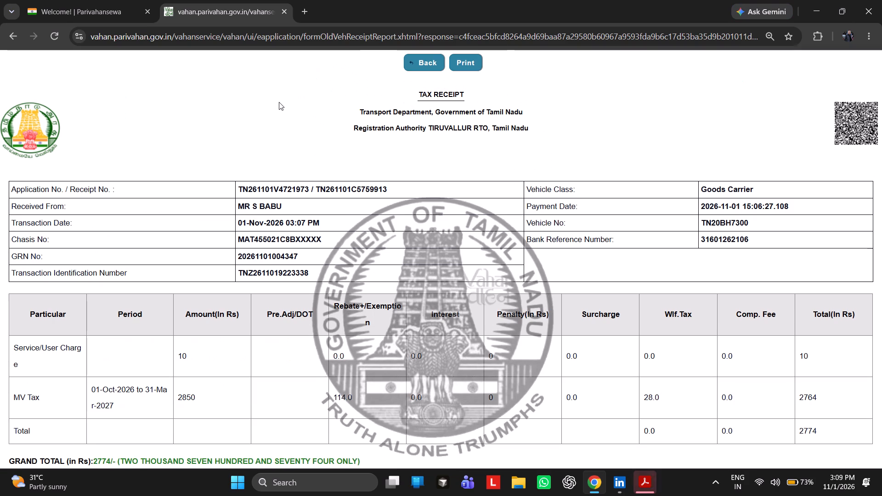
left_click(425, 56)
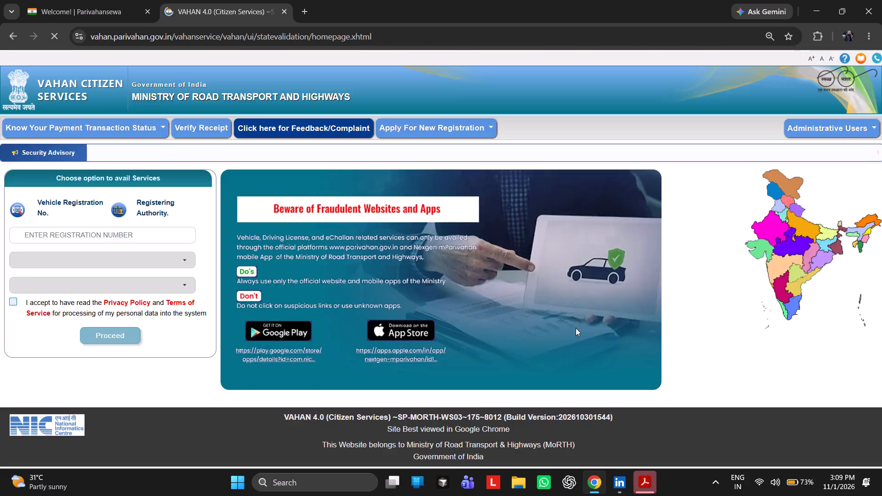
left_click(588, 74)
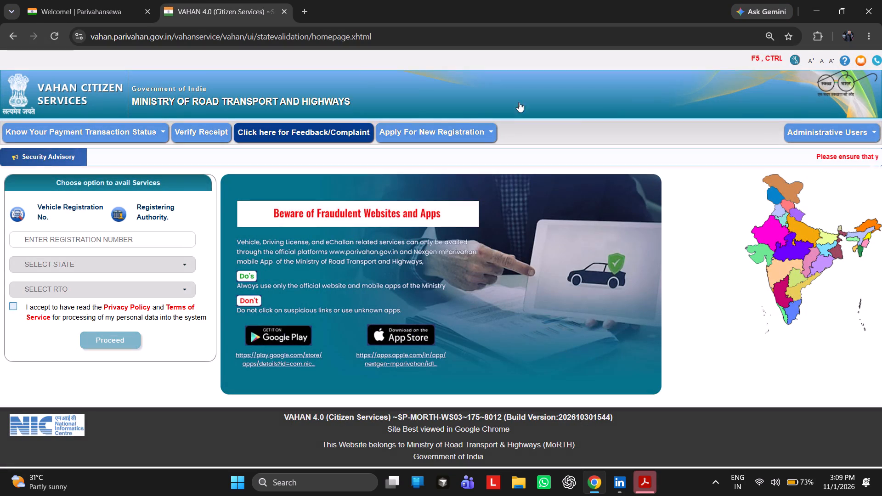
Open a new browser tab and begin entering a search or address starting with W.
left_click(300, 7)
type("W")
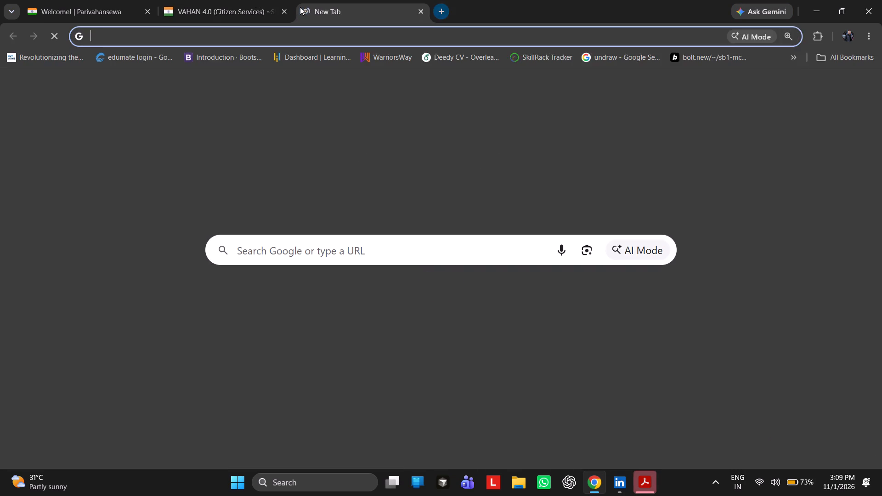